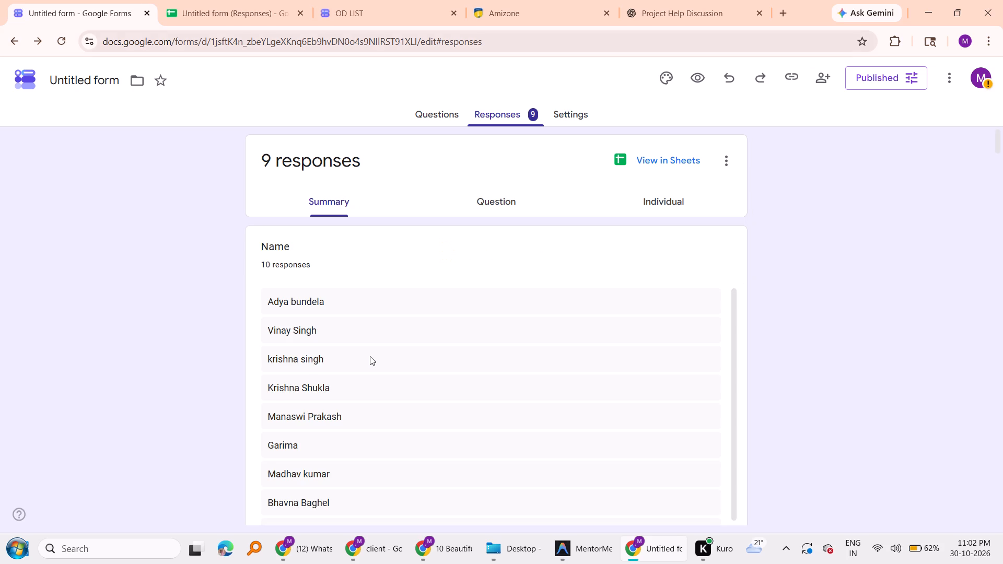
scroll(370, 356, down, 3)
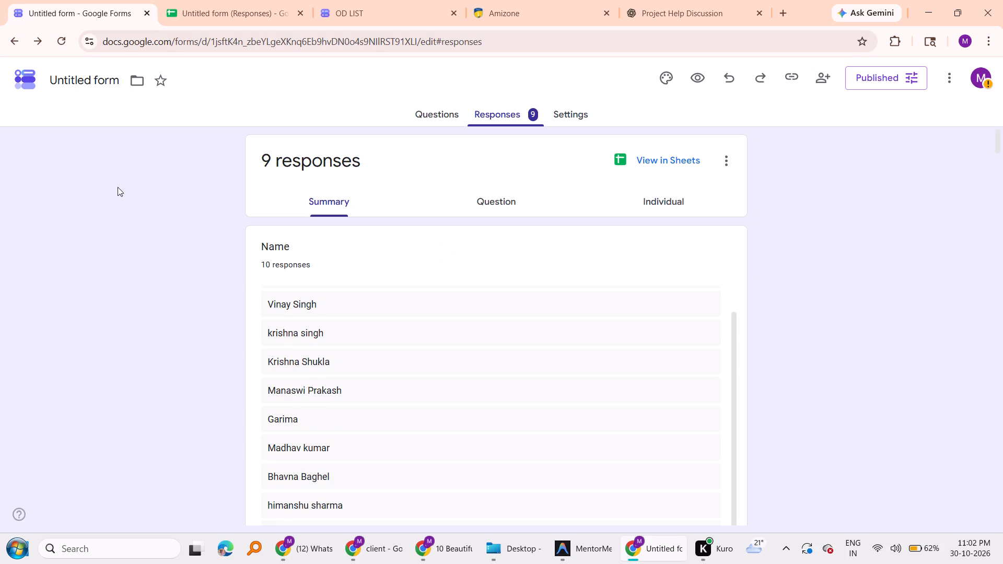
click(63, 45)
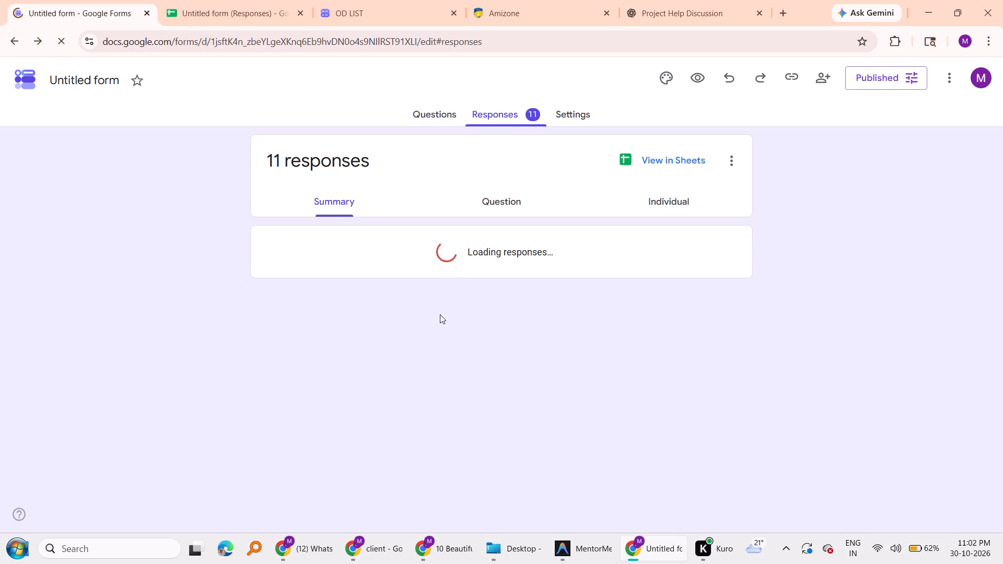
scroll(440, 314, down, 2)
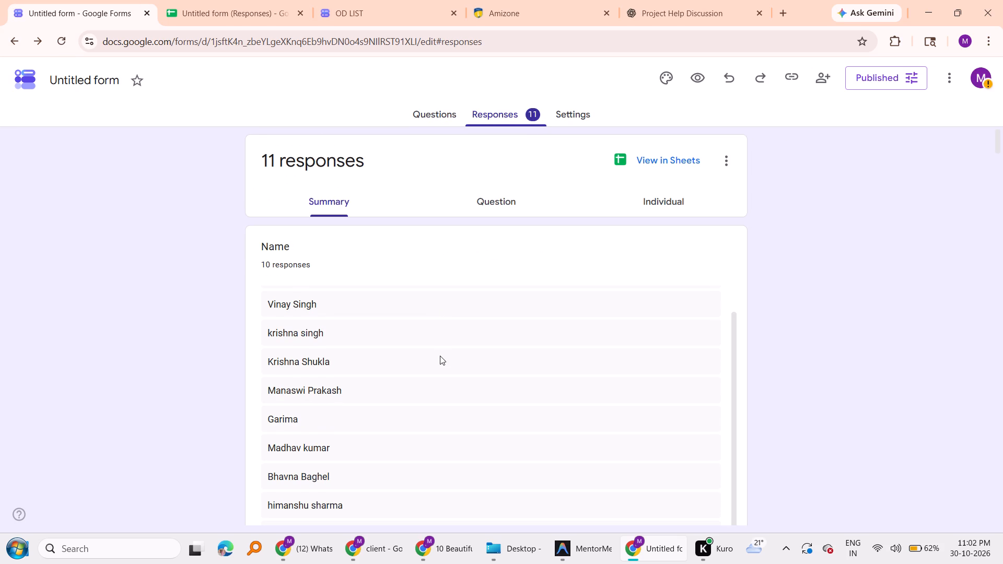
scroll(440, 356, up, 1)
scroll(464, 222, right, 1)
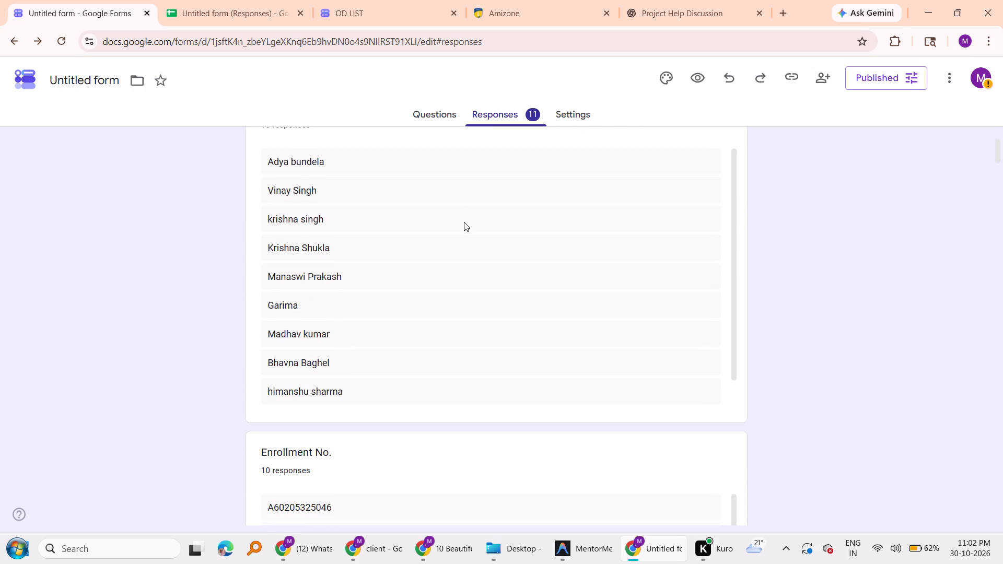
scroll(464, 222, right, 2)
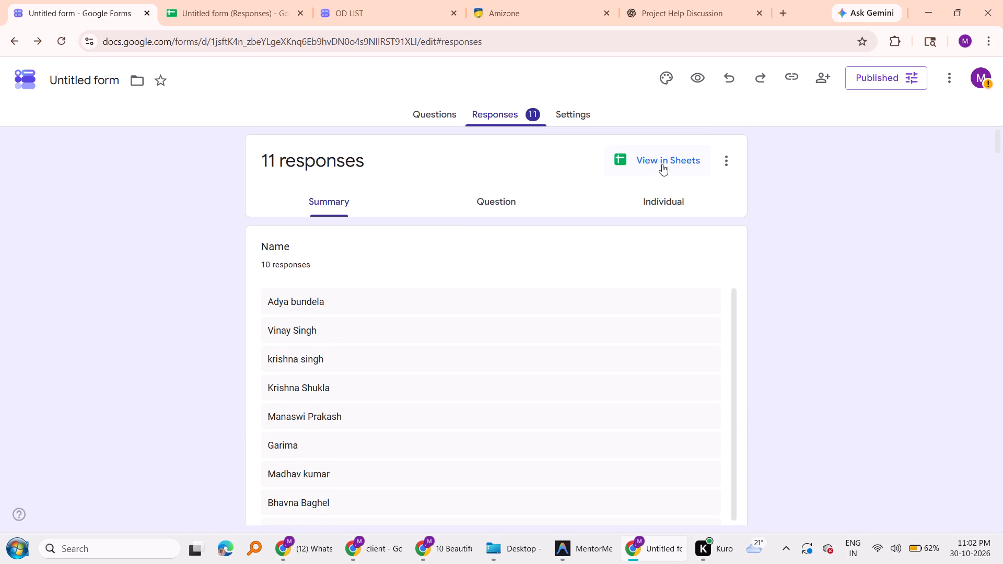
Open the form's responses in Sheets, decline offline access, and look across the response columns.
click(674, 159)
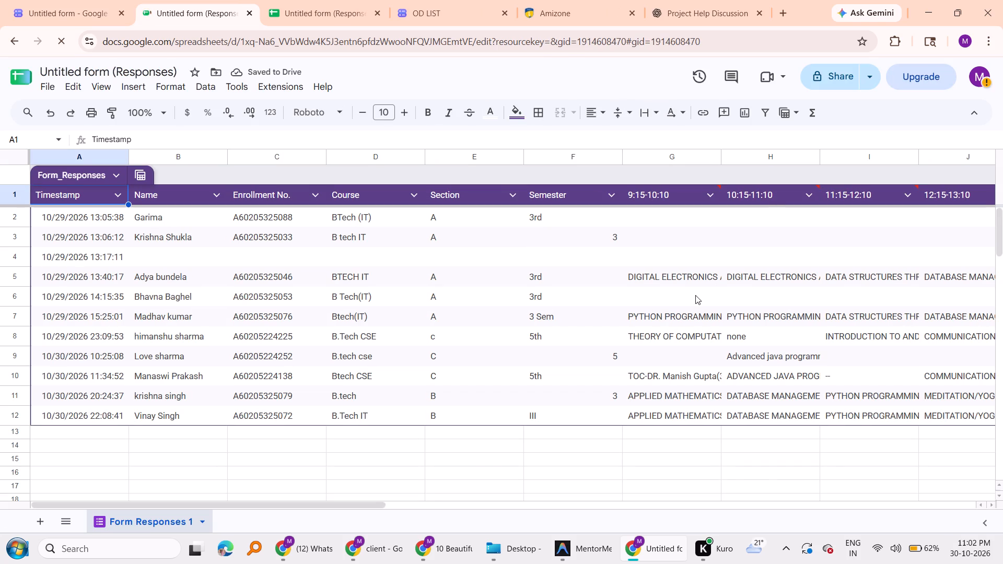
scroll(695, 295, left, 4)
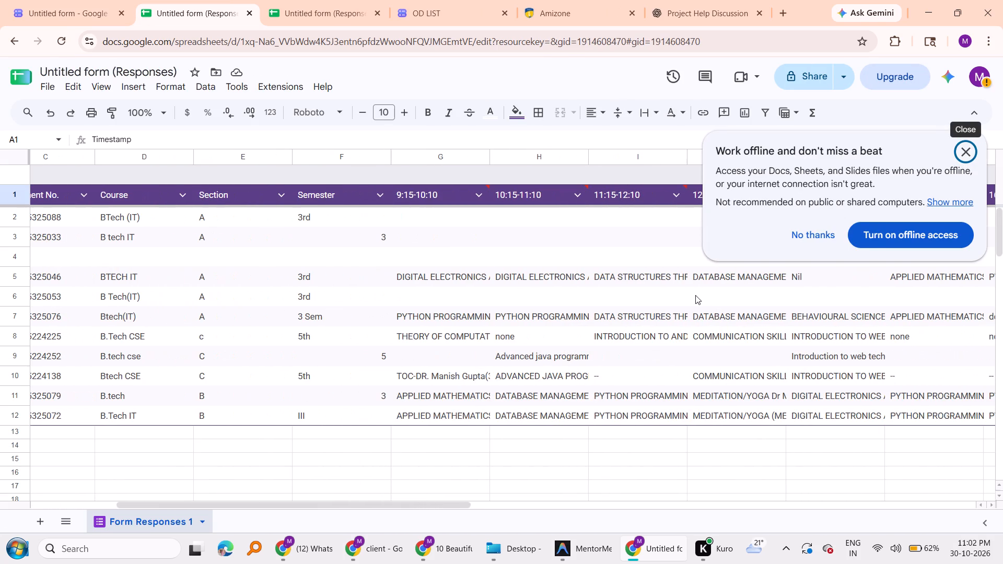
scroll(695, 295, left, 2)
scroll(695, 295, right, 4)
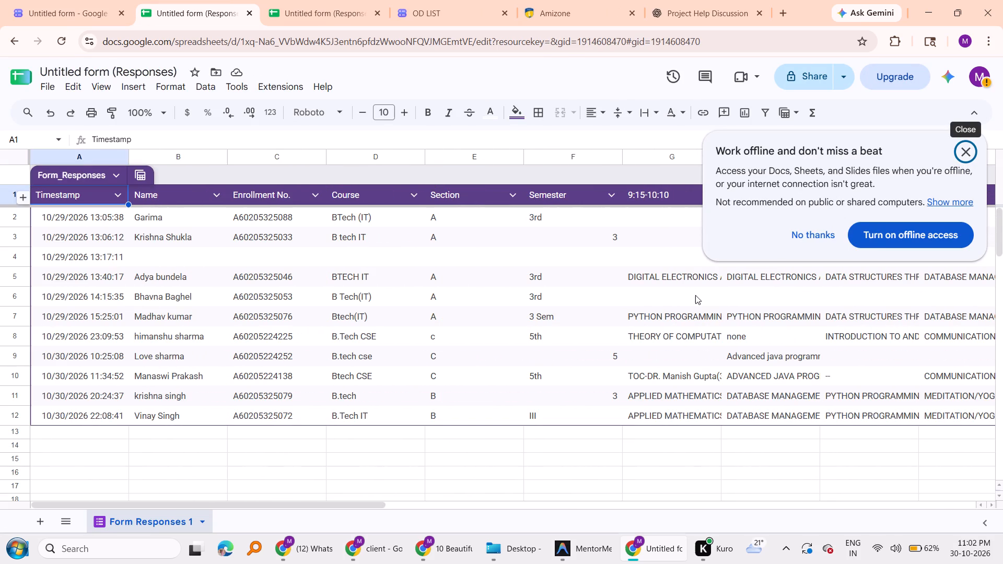
scroll(695, 295, right, 1)
click(822, 229)
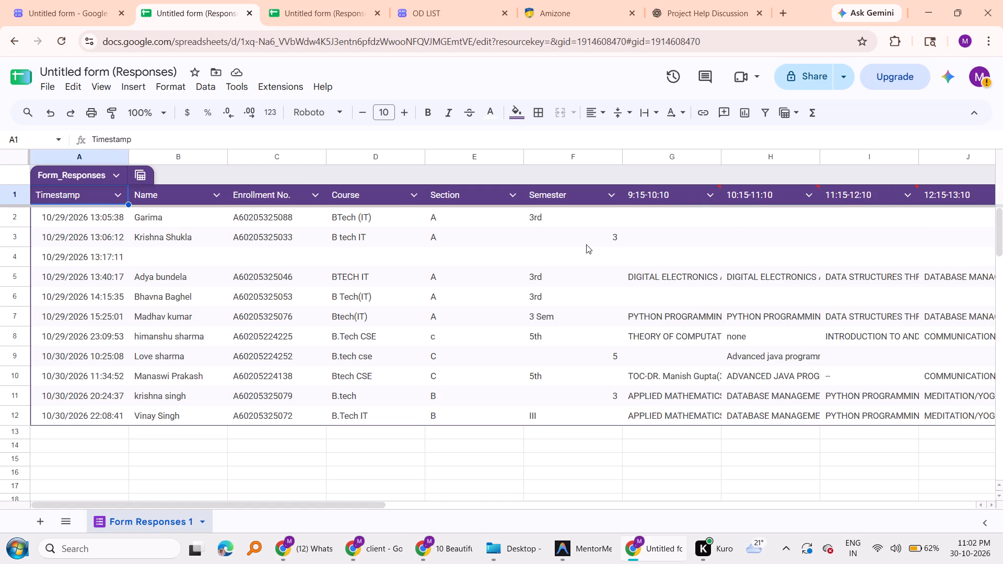
scroll(586, 244, right, 2)
scroll(584, 256, up, 1)
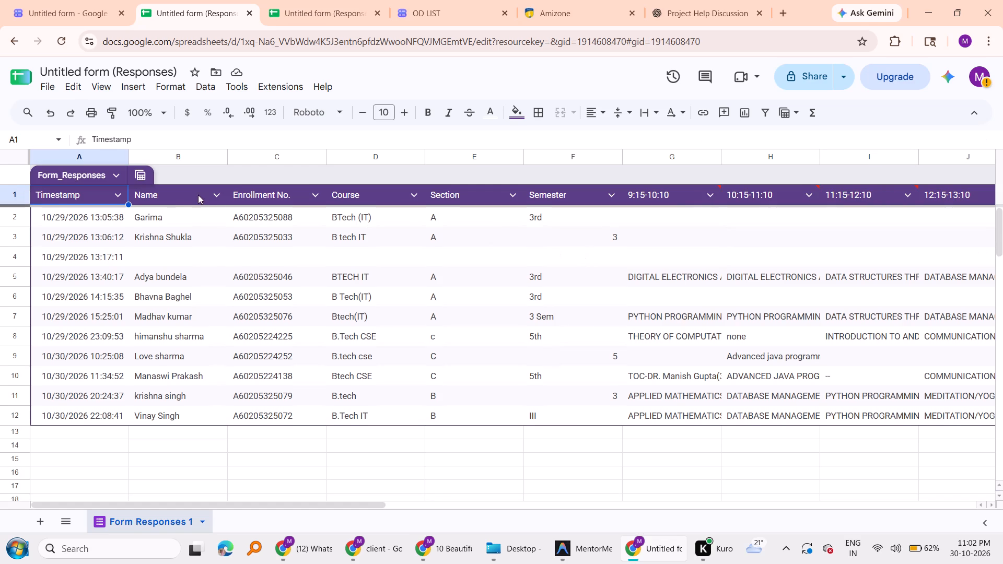
Fit the Name and Enrollment No. columns to the width of their contents.
click(201, 194)
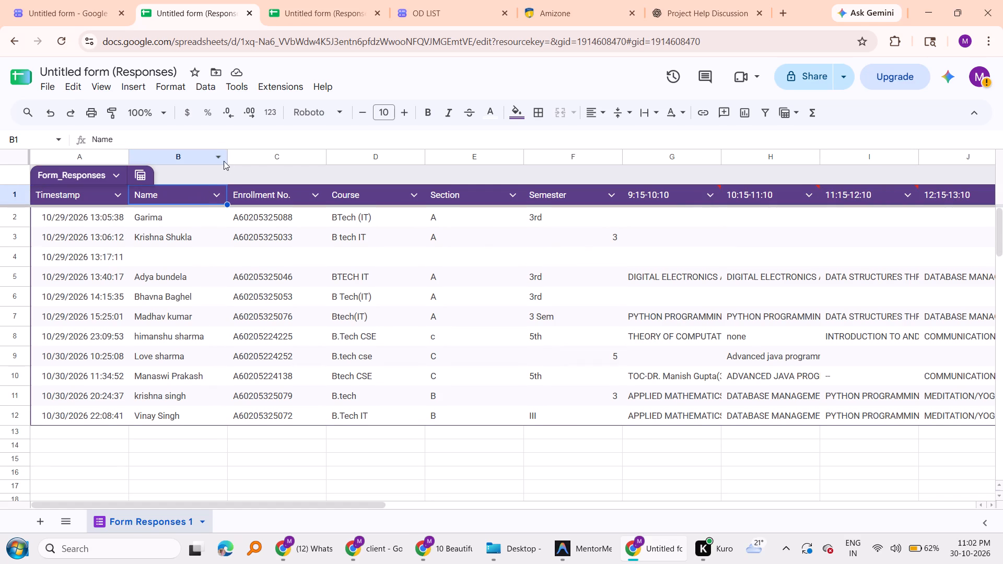
double_click(228, 153)
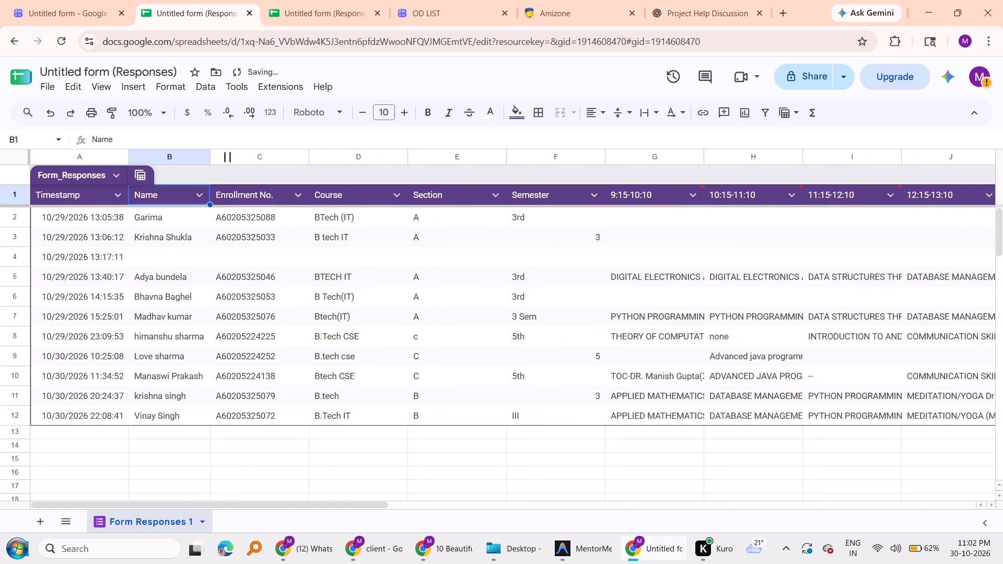
double_click(308, 153)
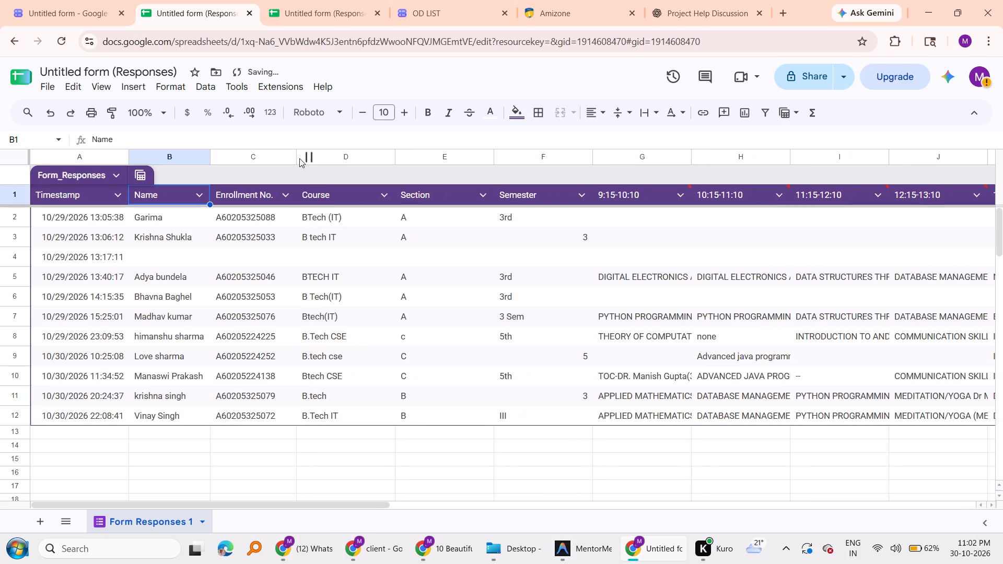
Clear the contents of row 4, the response that holds only a timestamp.
click(14, 252)
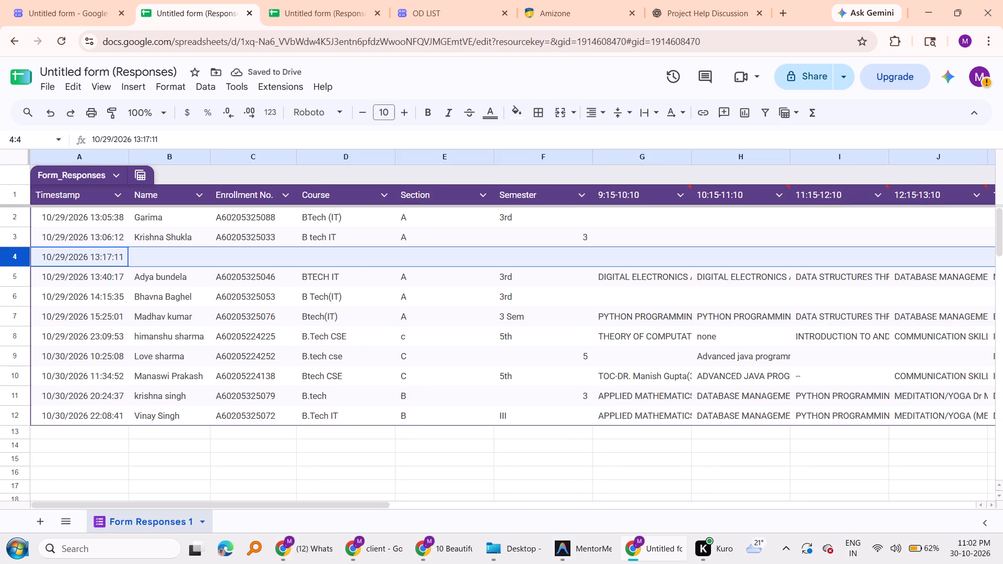
key(BackSpace)
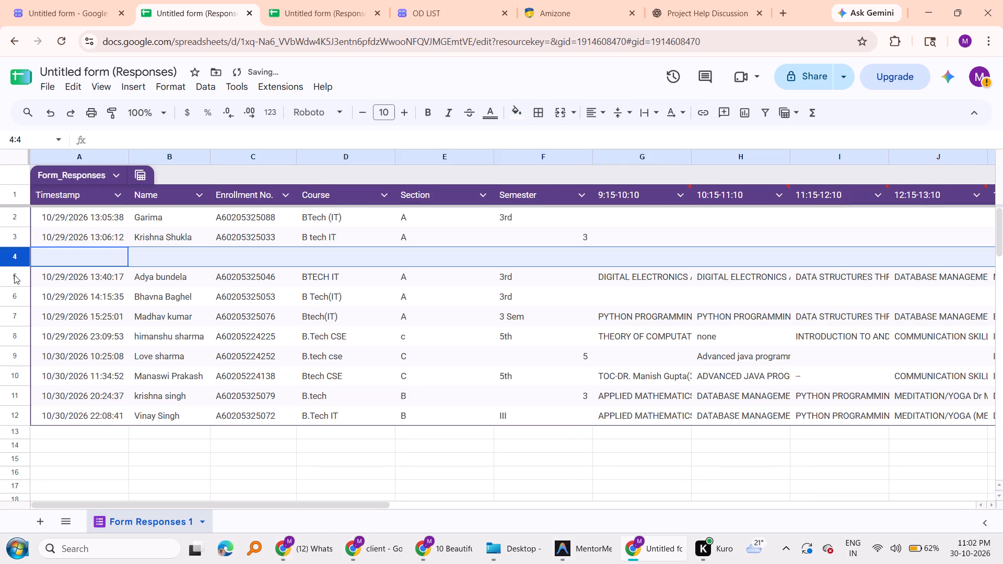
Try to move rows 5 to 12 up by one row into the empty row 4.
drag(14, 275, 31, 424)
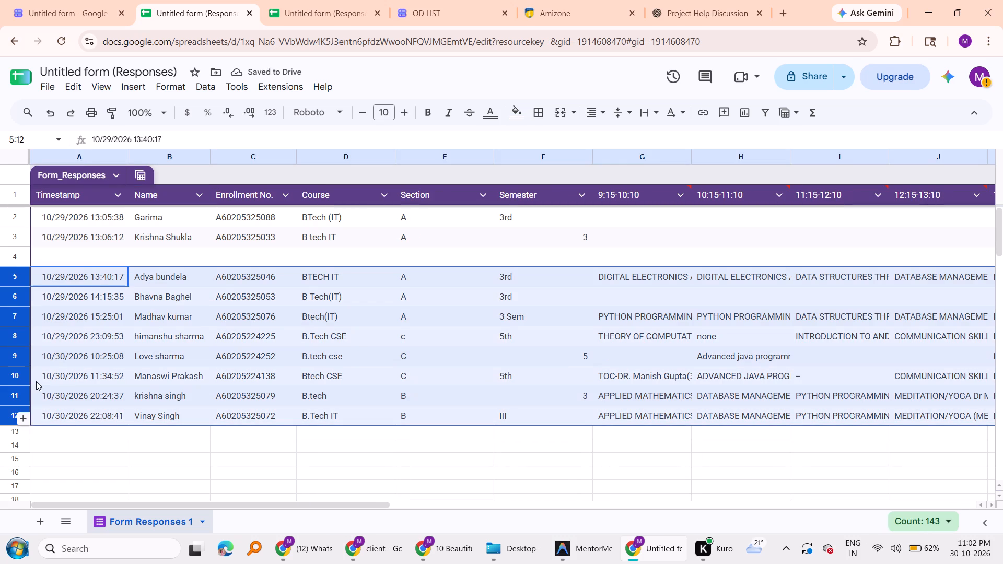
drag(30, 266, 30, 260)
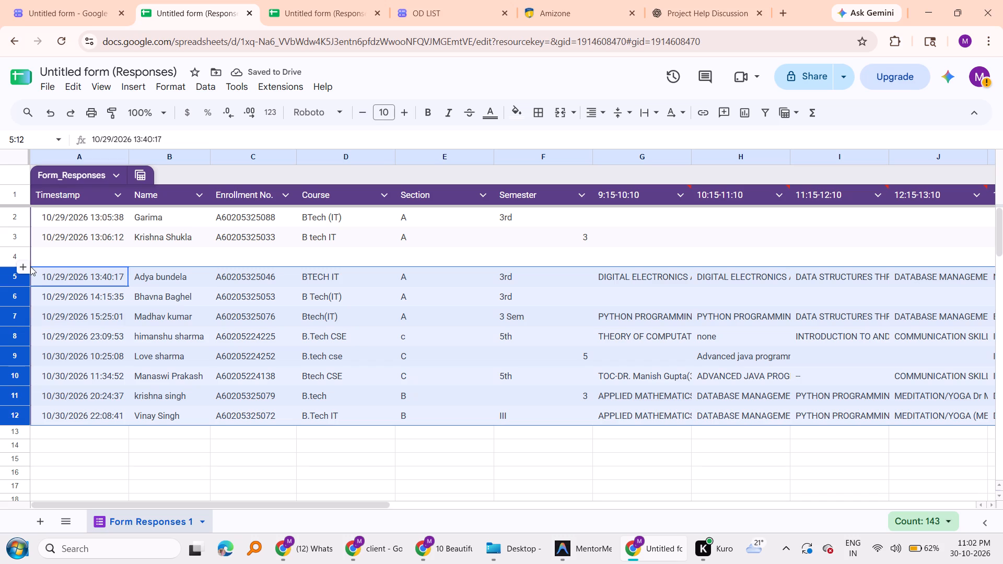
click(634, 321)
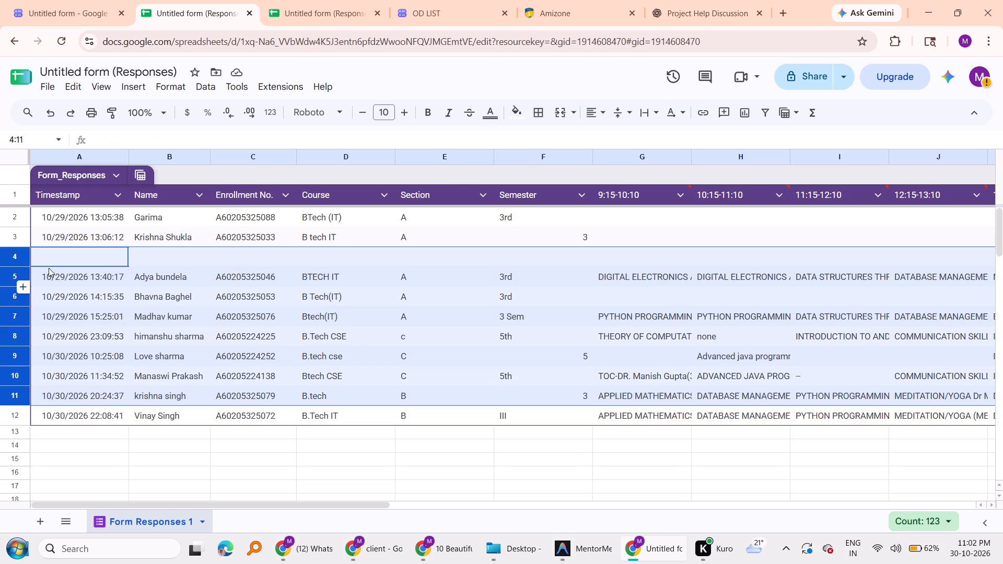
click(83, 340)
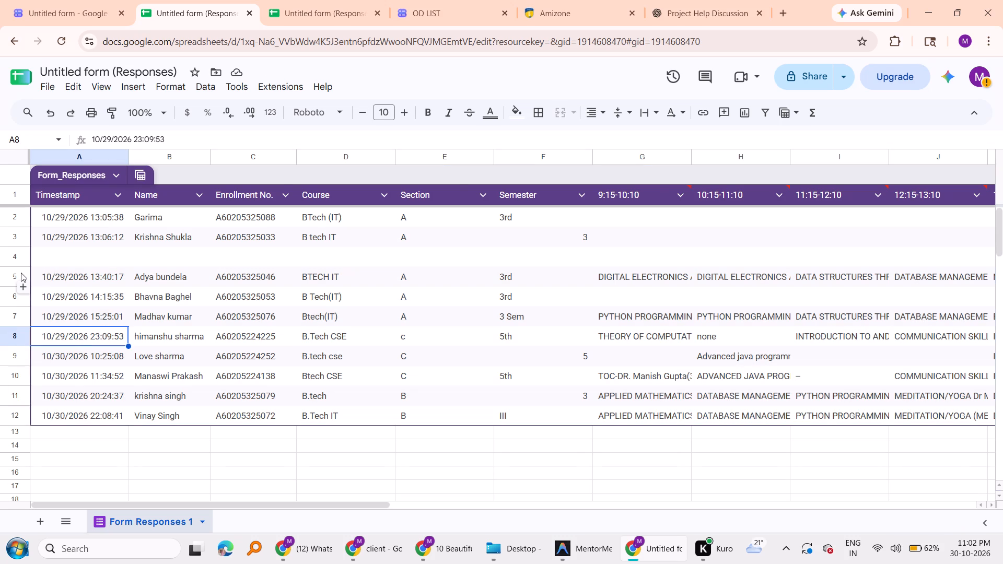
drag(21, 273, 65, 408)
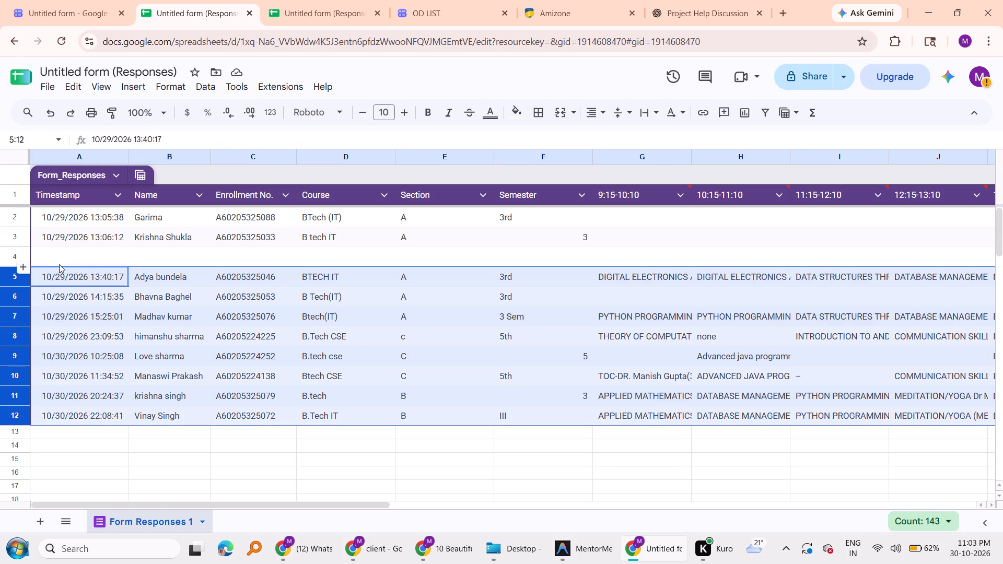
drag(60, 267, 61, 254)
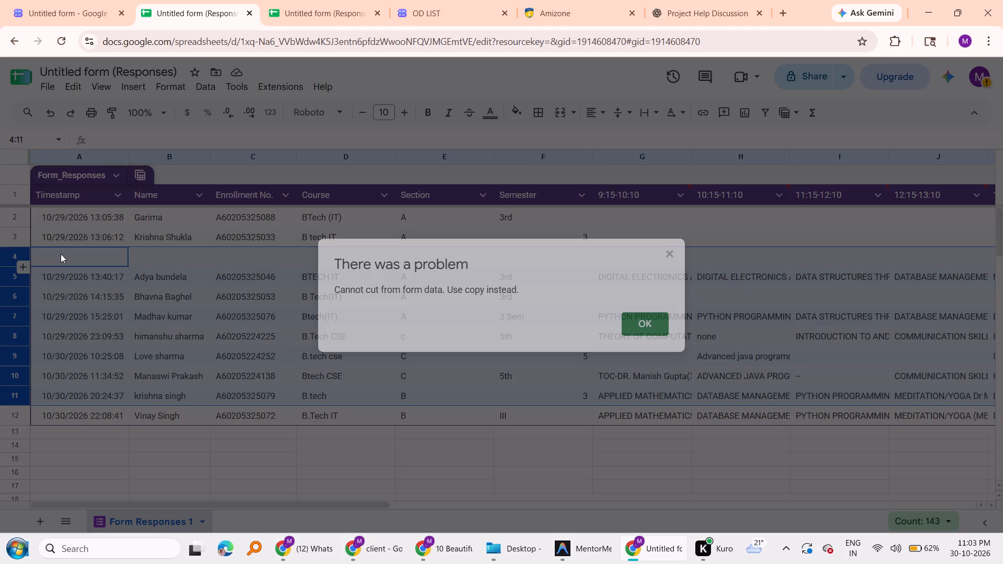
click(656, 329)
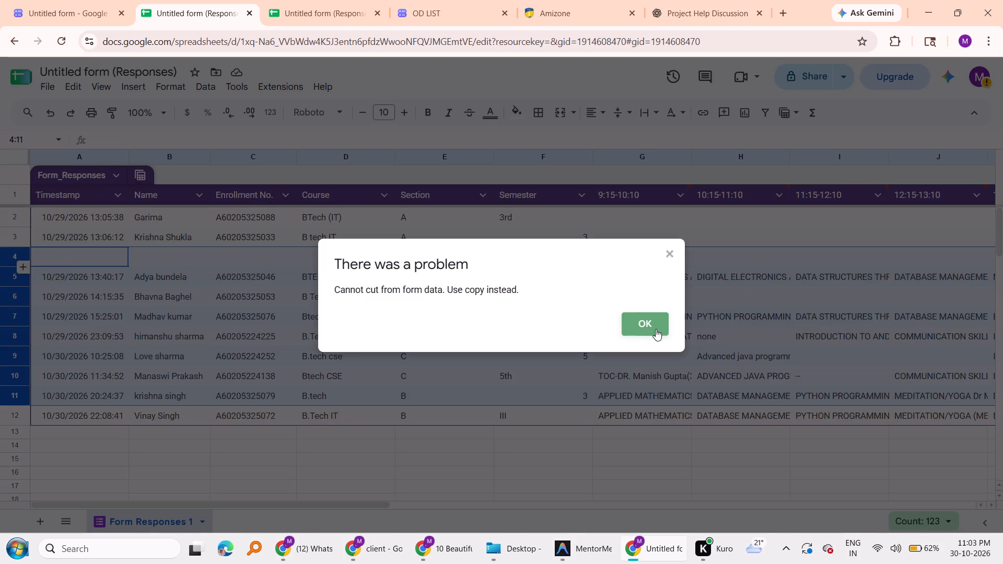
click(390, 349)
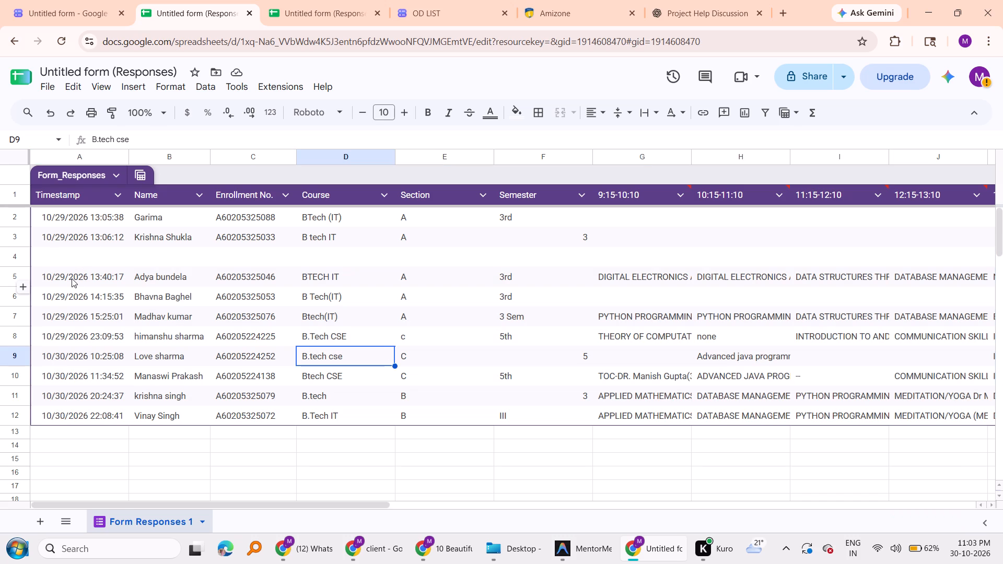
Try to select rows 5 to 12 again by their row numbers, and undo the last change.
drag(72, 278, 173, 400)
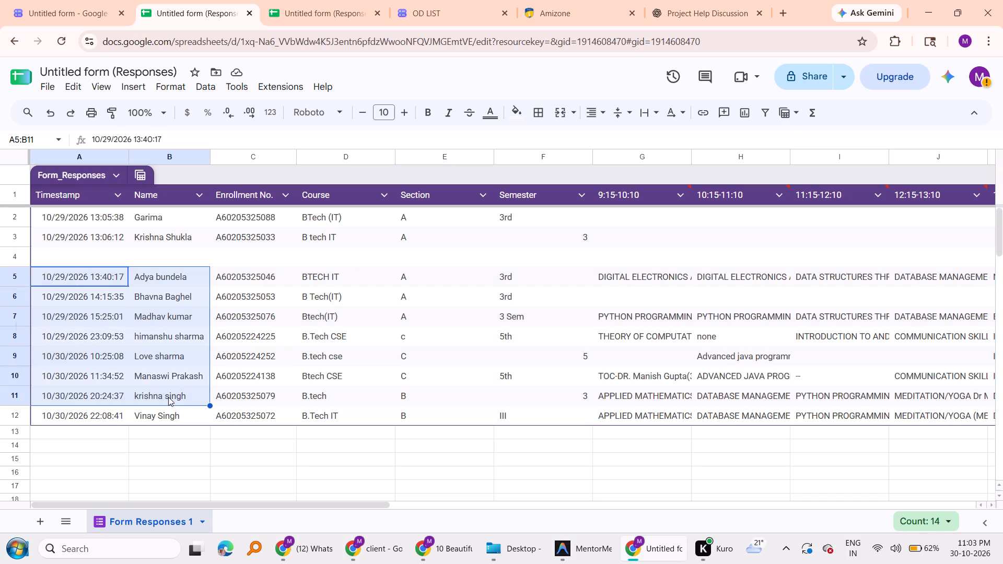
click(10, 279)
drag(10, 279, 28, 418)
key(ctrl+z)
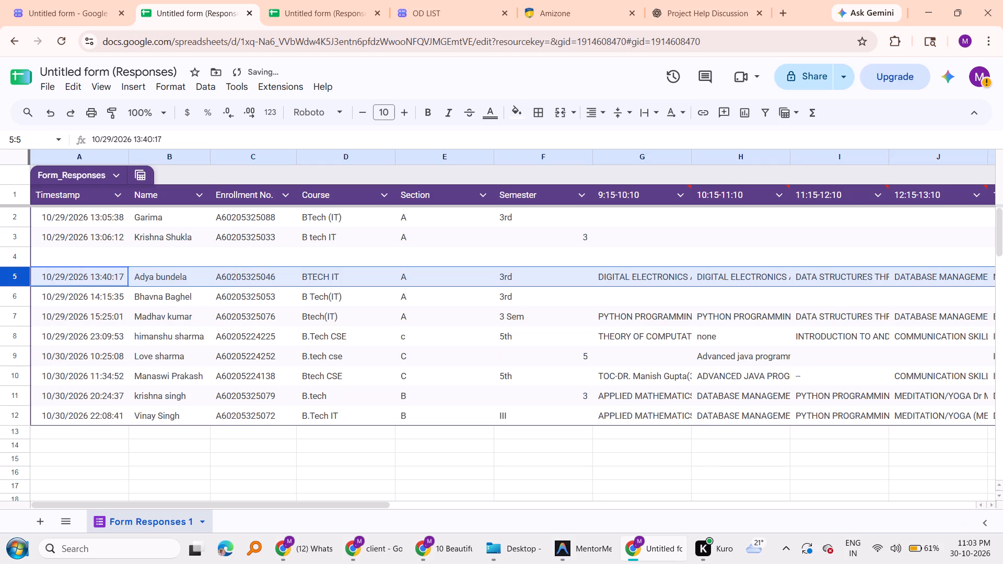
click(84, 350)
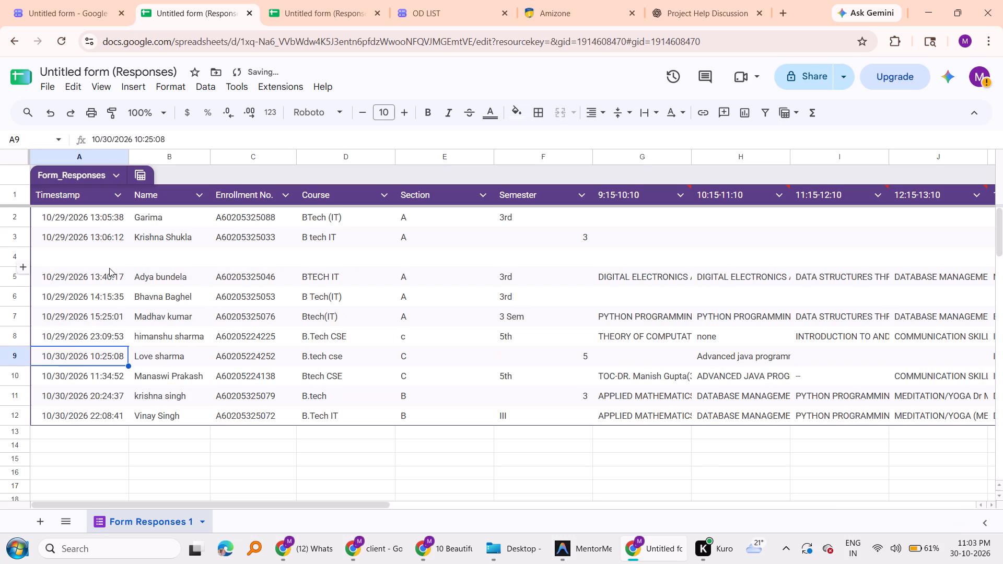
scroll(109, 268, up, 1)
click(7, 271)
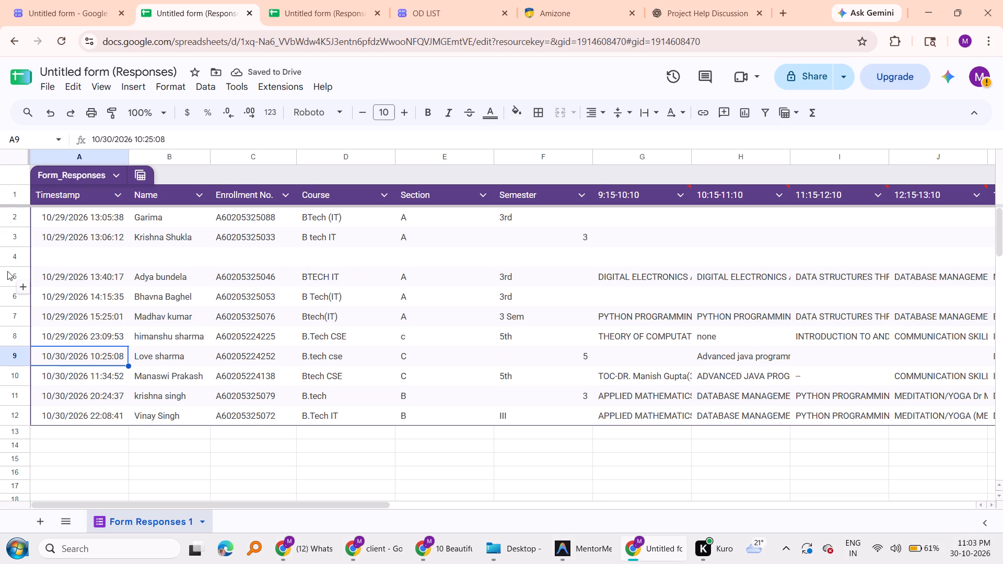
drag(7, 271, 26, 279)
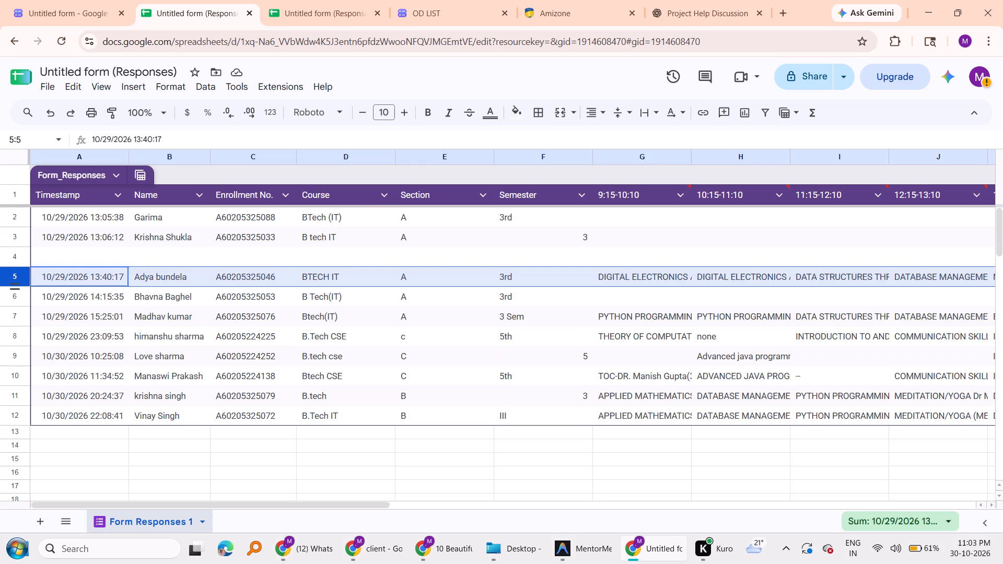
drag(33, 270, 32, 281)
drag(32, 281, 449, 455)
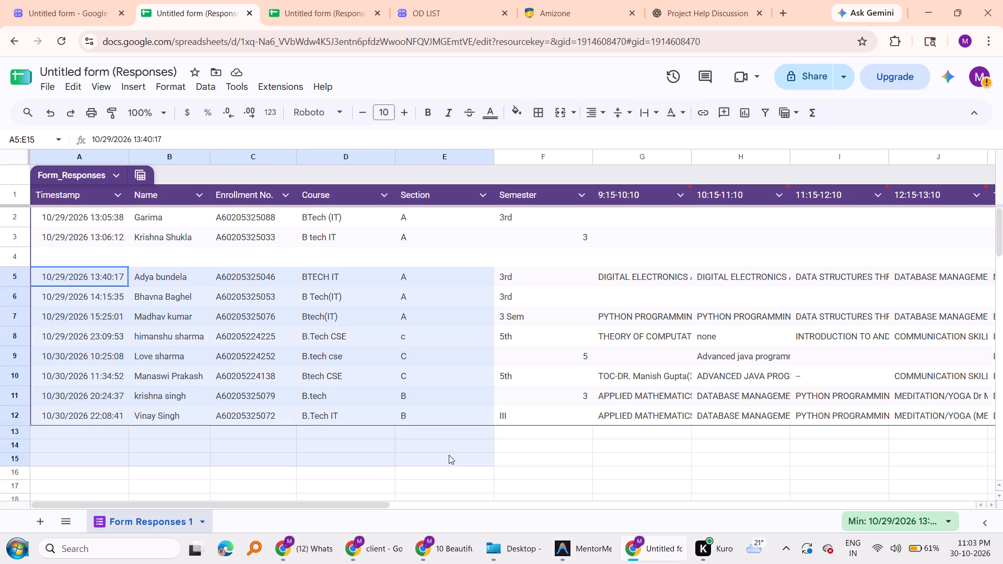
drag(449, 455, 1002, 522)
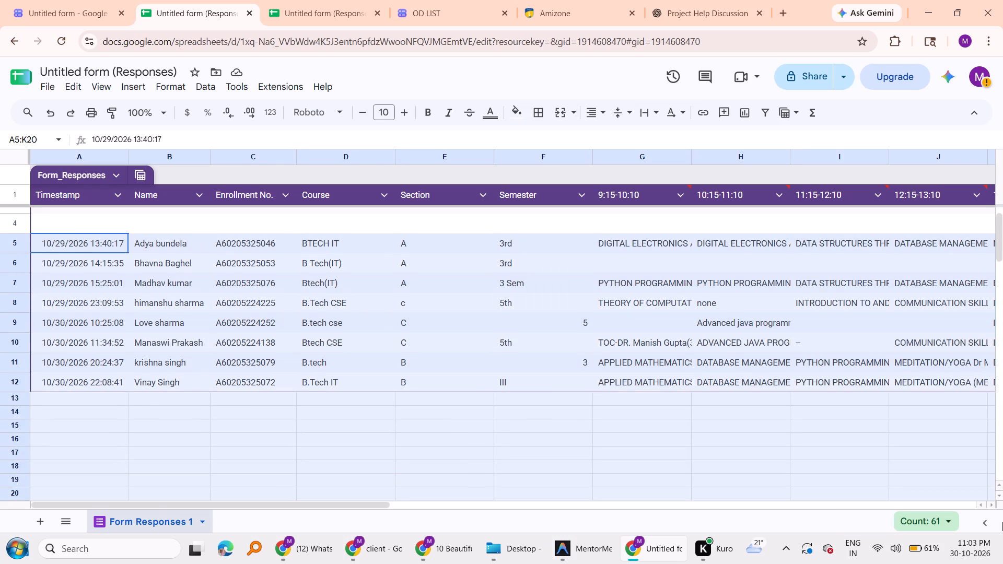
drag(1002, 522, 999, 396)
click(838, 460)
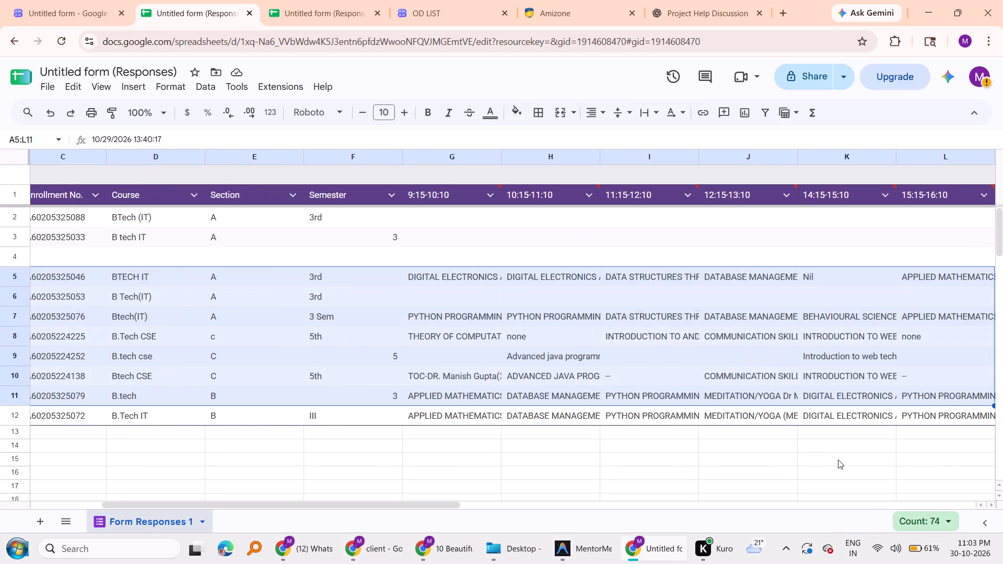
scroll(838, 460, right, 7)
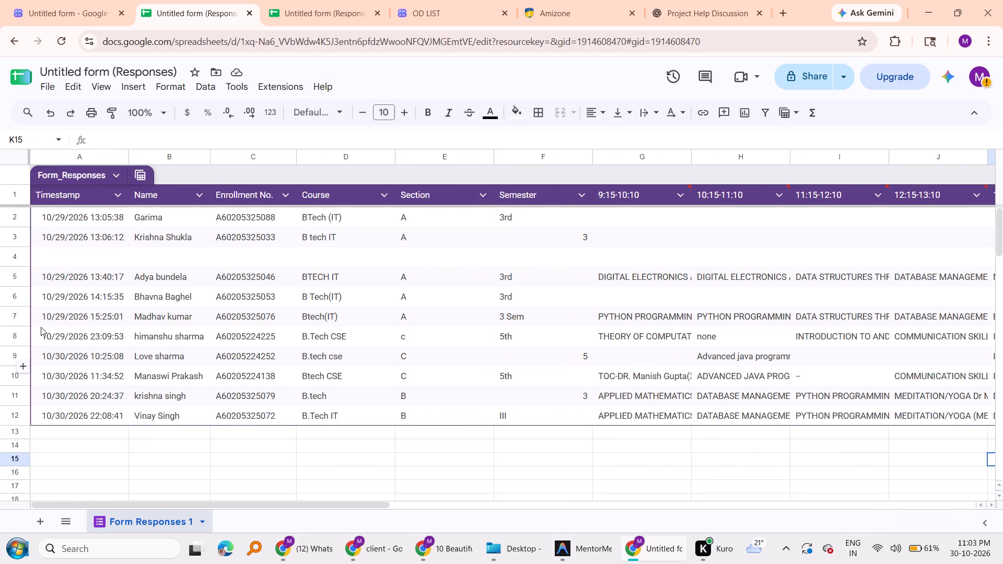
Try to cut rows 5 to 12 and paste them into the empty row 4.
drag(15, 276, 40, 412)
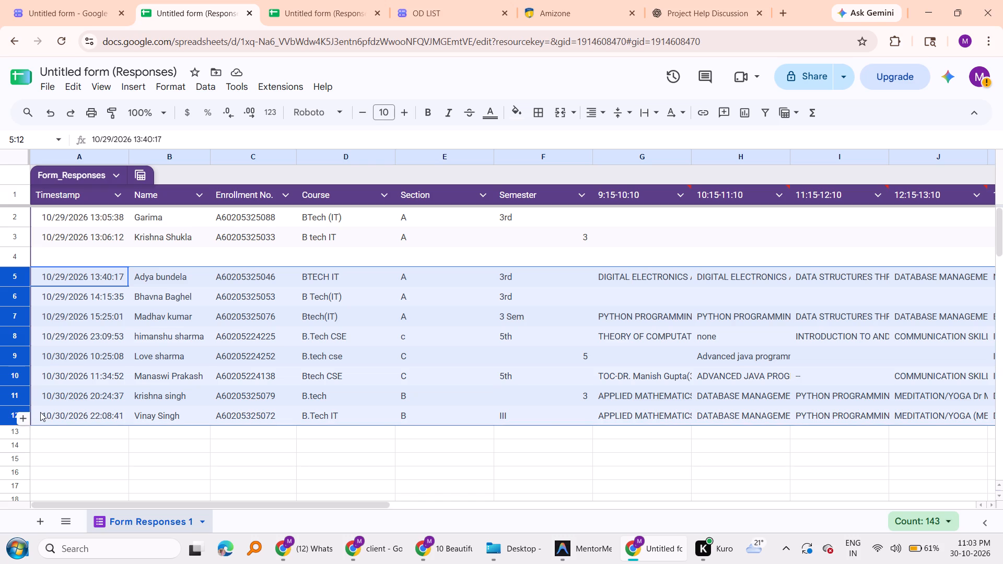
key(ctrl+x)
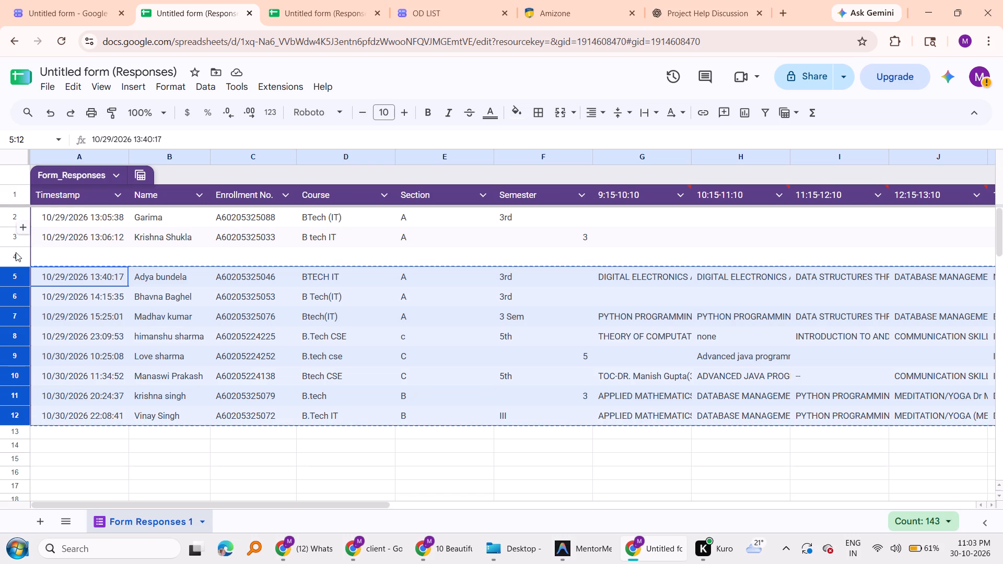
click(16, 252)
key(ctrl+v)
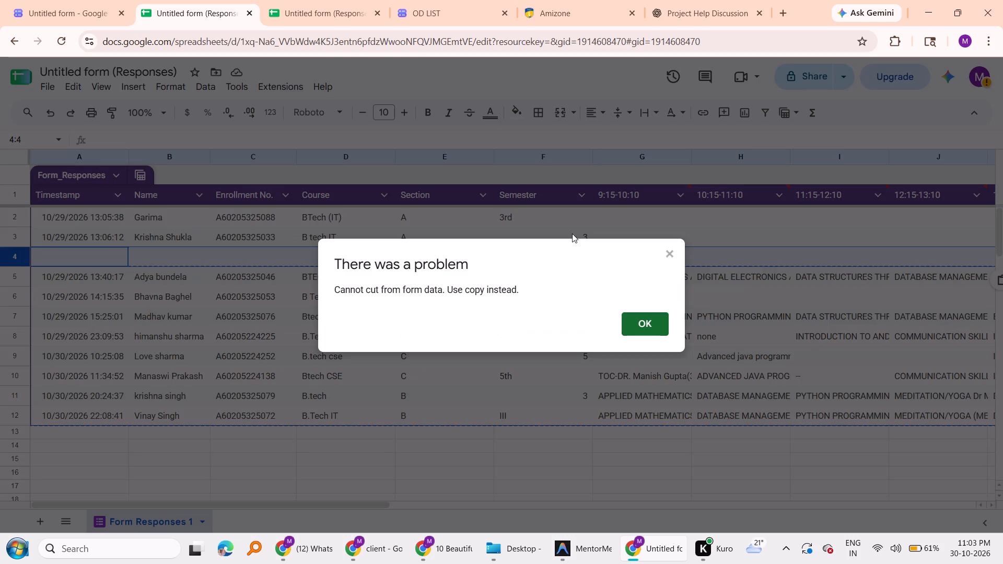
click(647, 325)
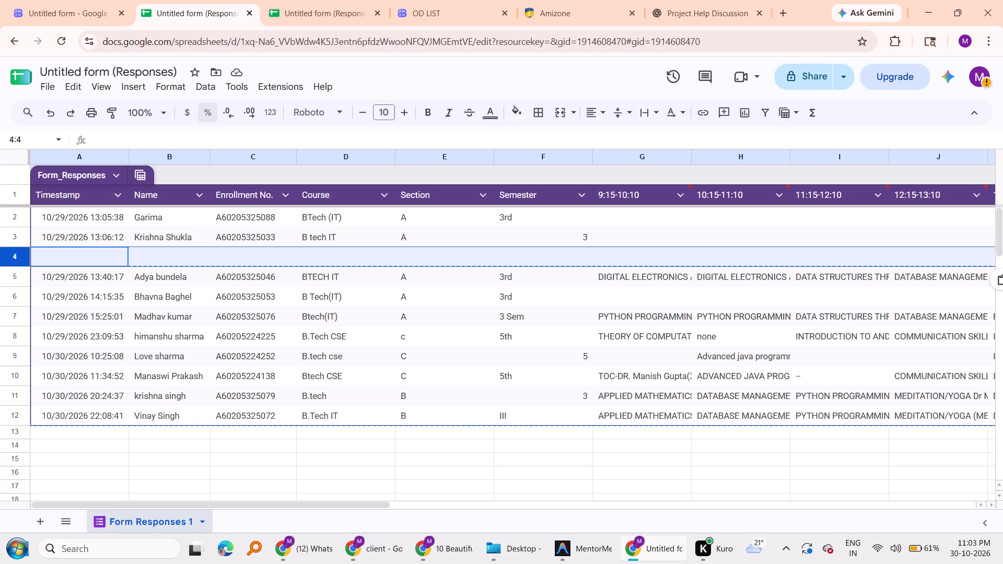
Download the responses spreadsheet as a Microsoft Excel (.xlsx) file.
click(53, 86)
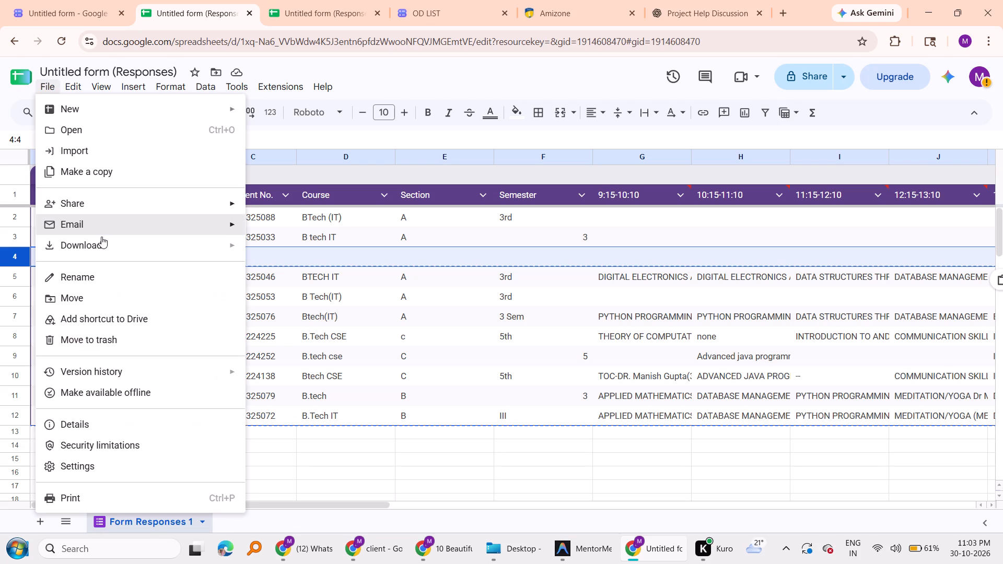
click(116, 250)
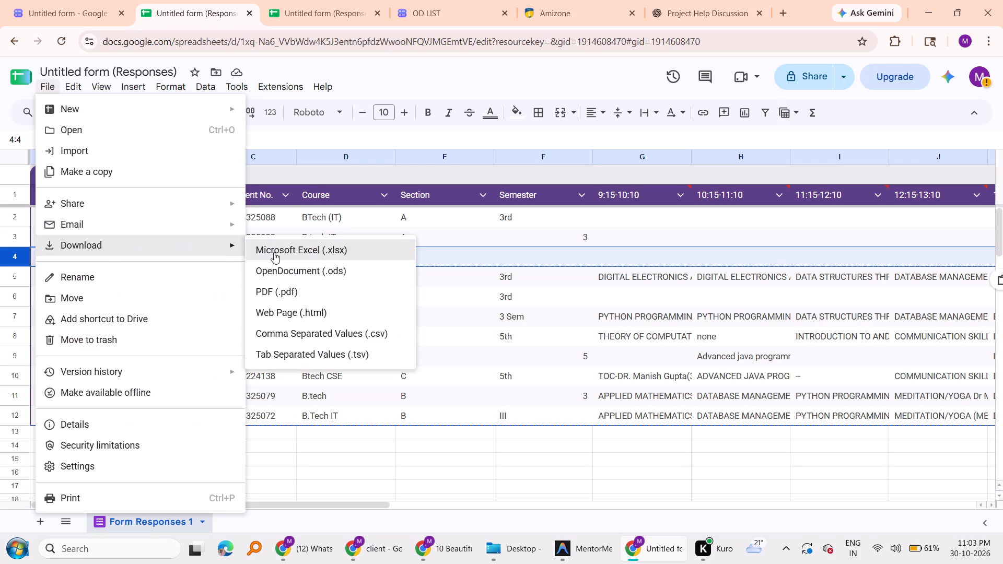
click(274, 252)
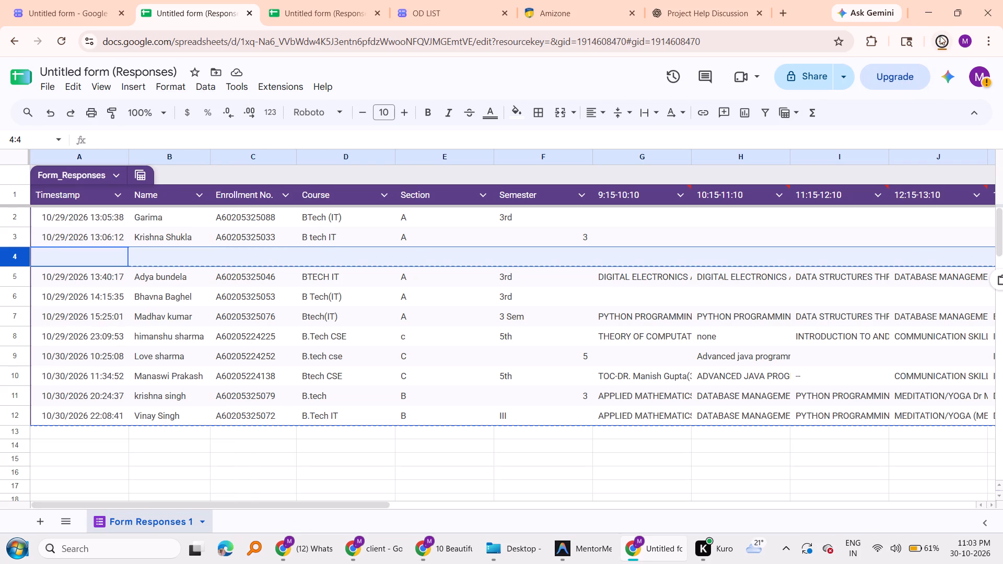
Open the downloaded Untitled form (Responses) (2).xlsx from its folder in Excel, enable editing and dismiss the activation notice.
click(940, 36)
click(903, 98)
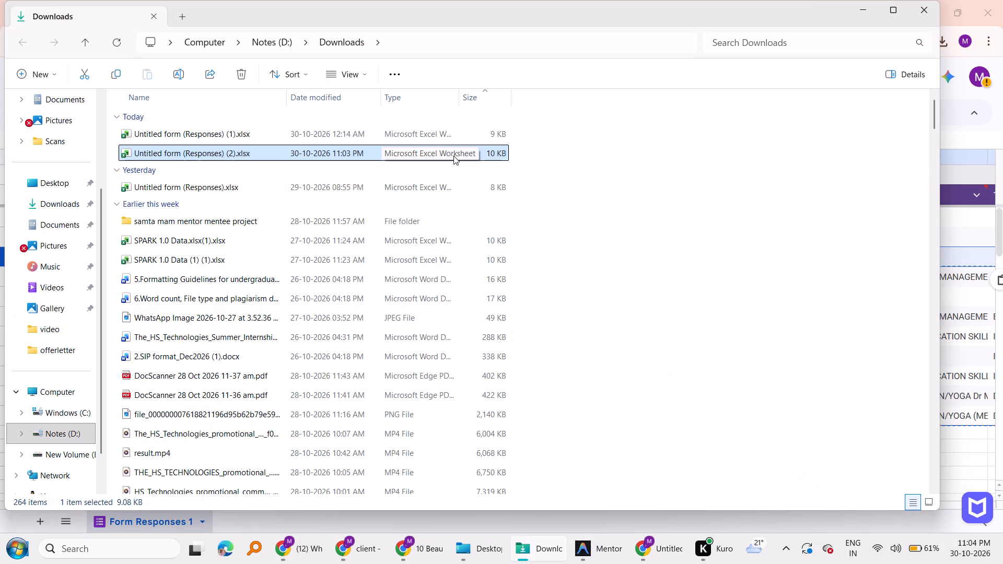
double_click(453, 156)
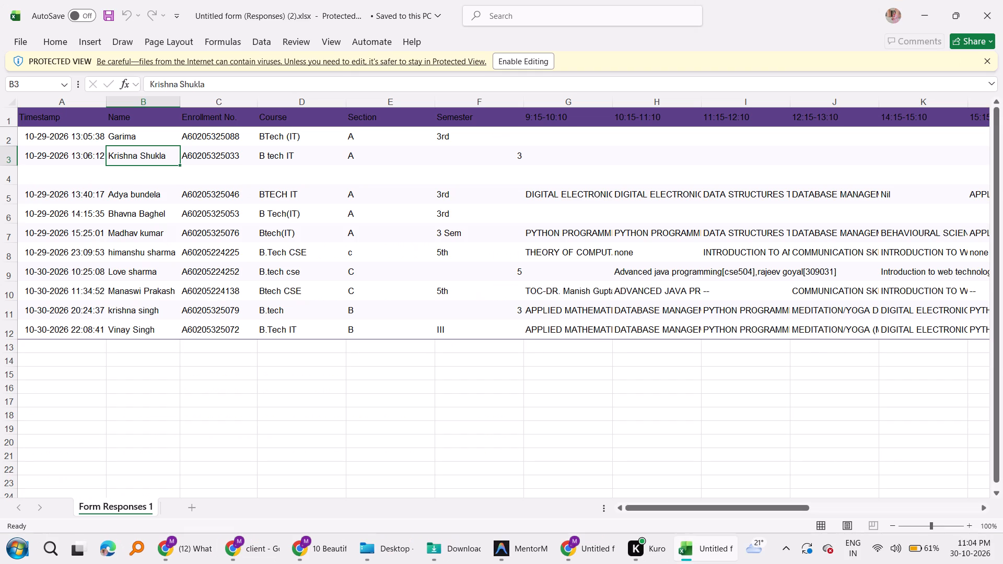
click(515, 66)
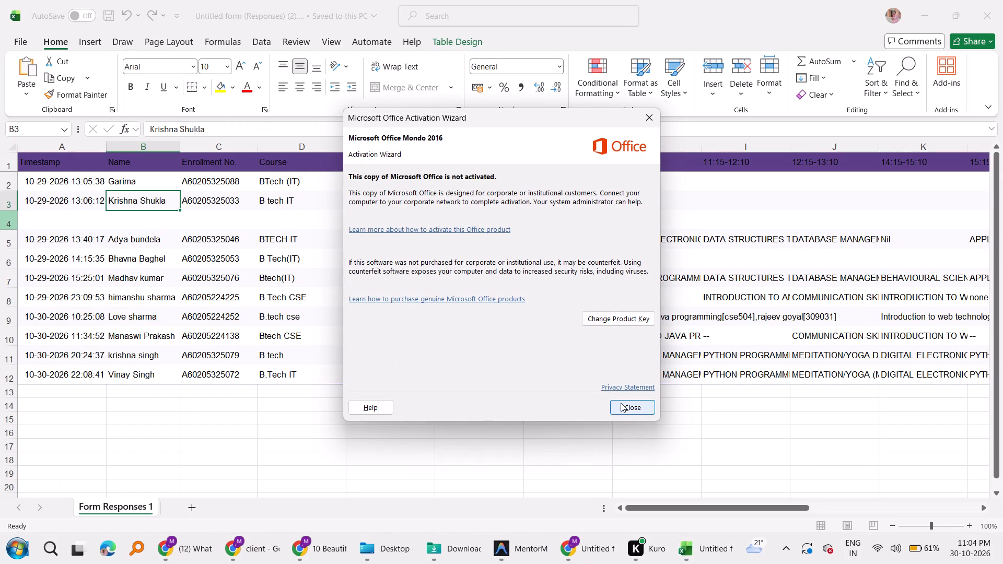
click(621, 403)
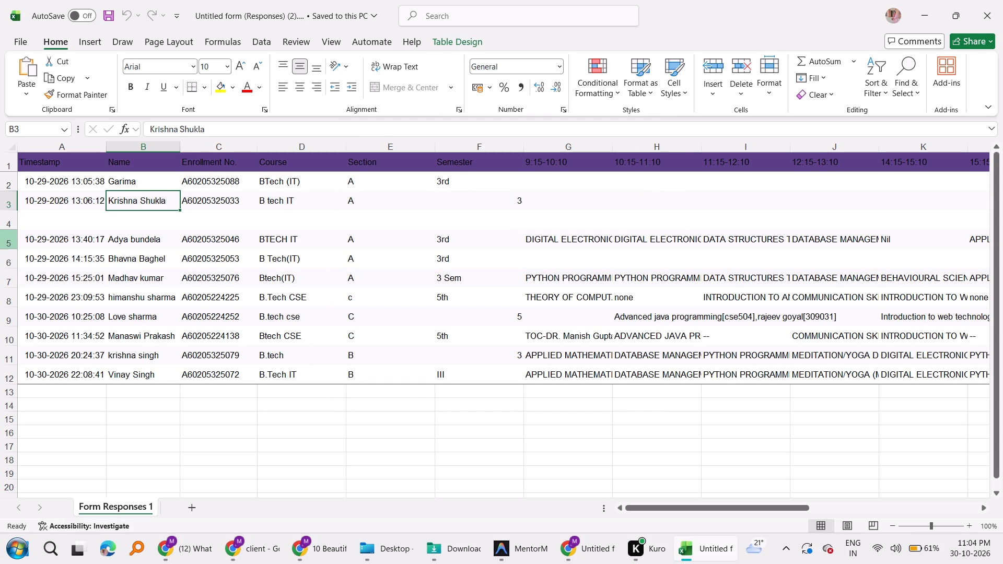
Move rows 5 to 12 up by one row to fill the empty row 4.
drag(9, 238, 32, 379)
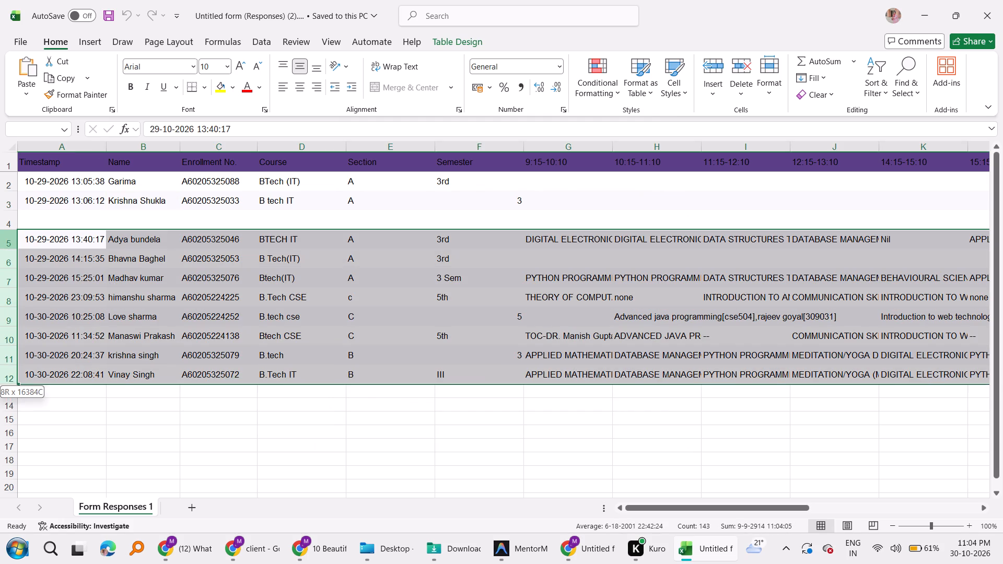
drag(32, 379, 34, 380)
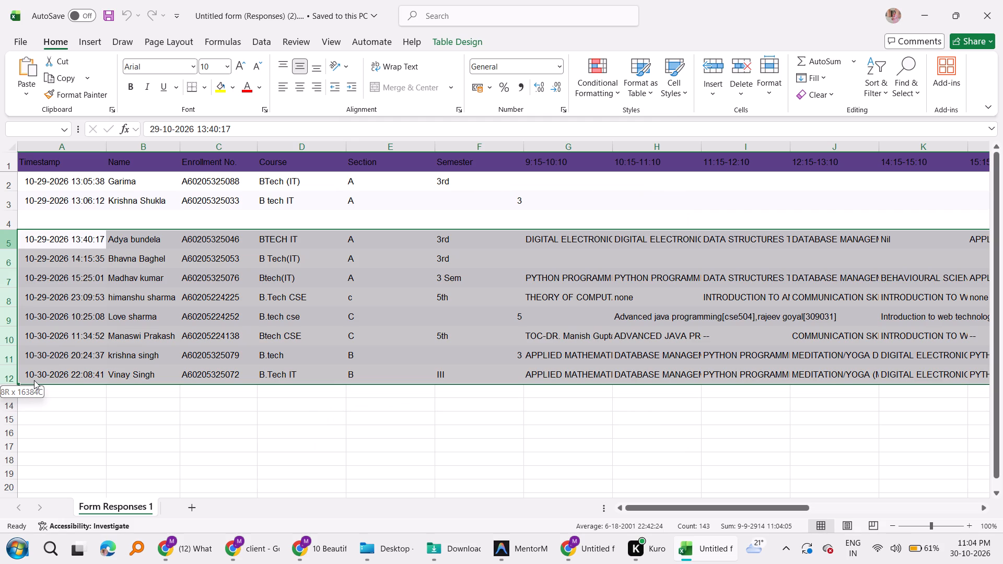
drag(21, 229, 24, 218)
click(134, 257)
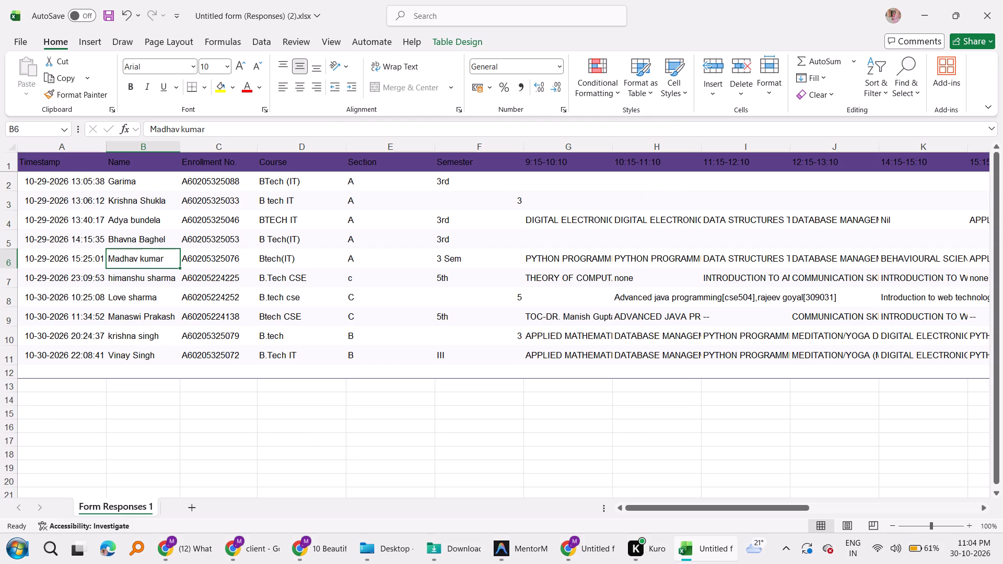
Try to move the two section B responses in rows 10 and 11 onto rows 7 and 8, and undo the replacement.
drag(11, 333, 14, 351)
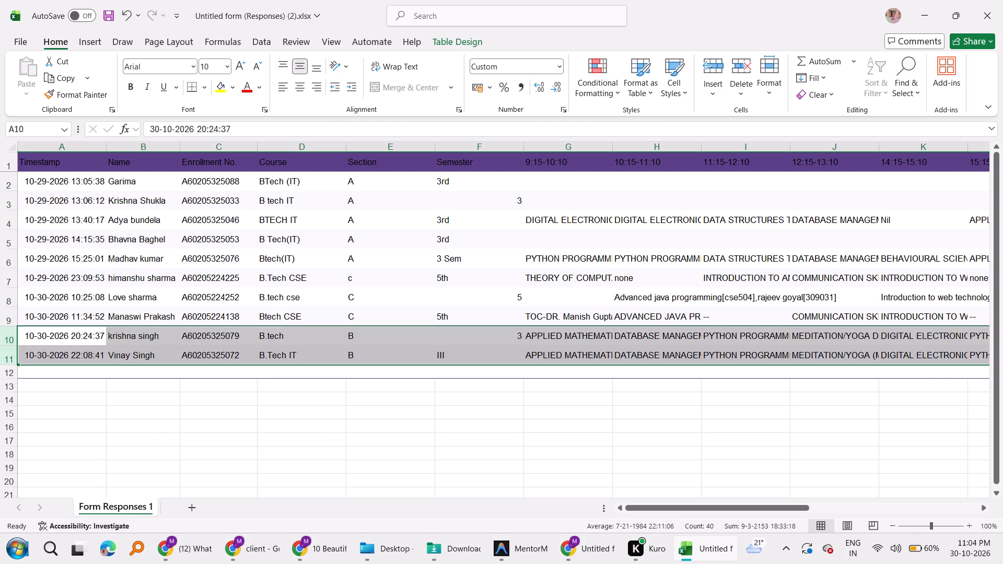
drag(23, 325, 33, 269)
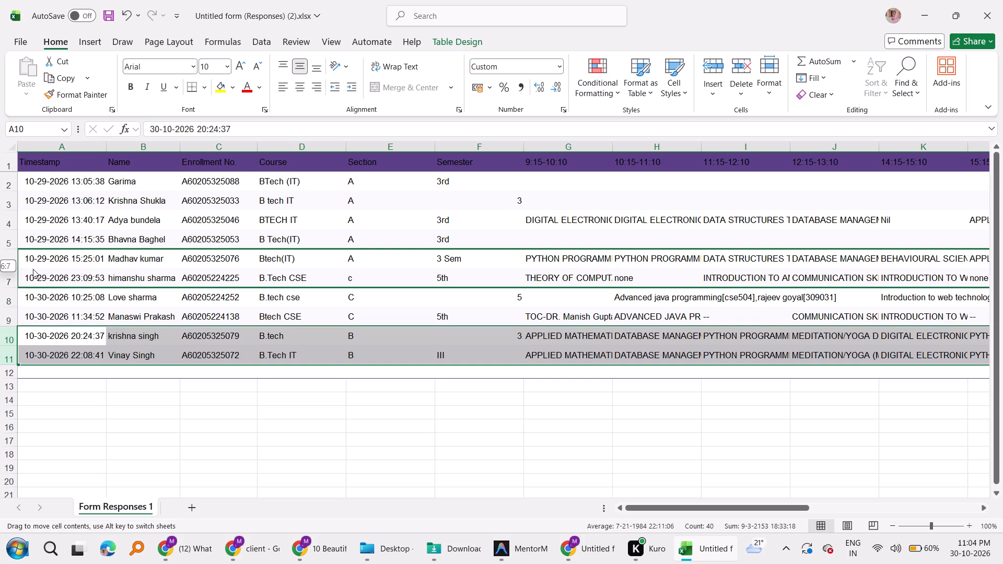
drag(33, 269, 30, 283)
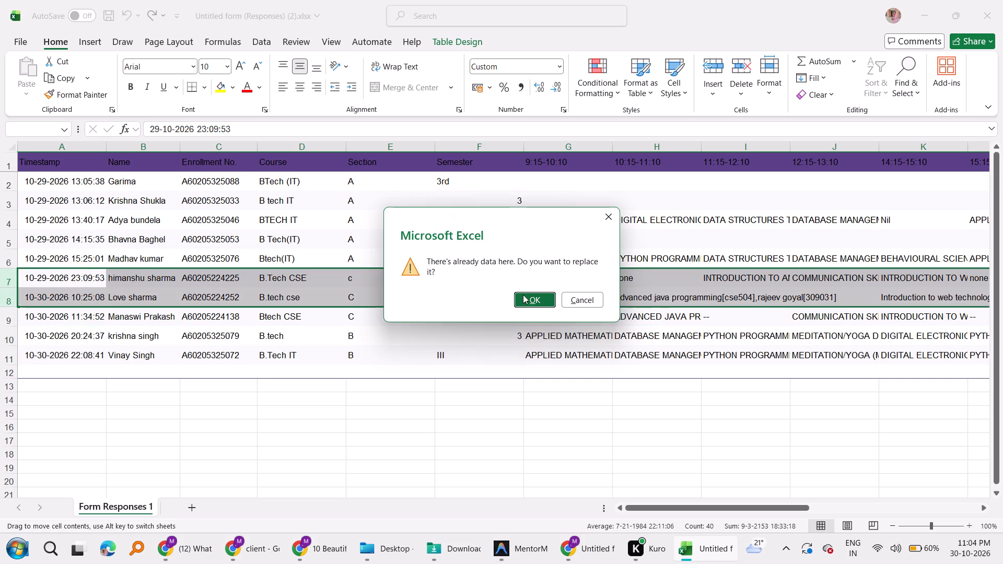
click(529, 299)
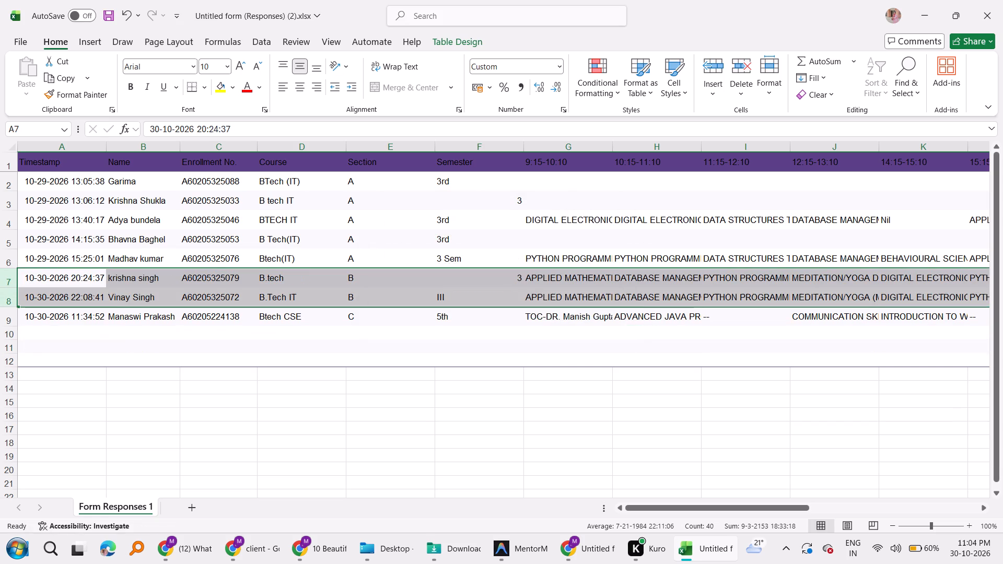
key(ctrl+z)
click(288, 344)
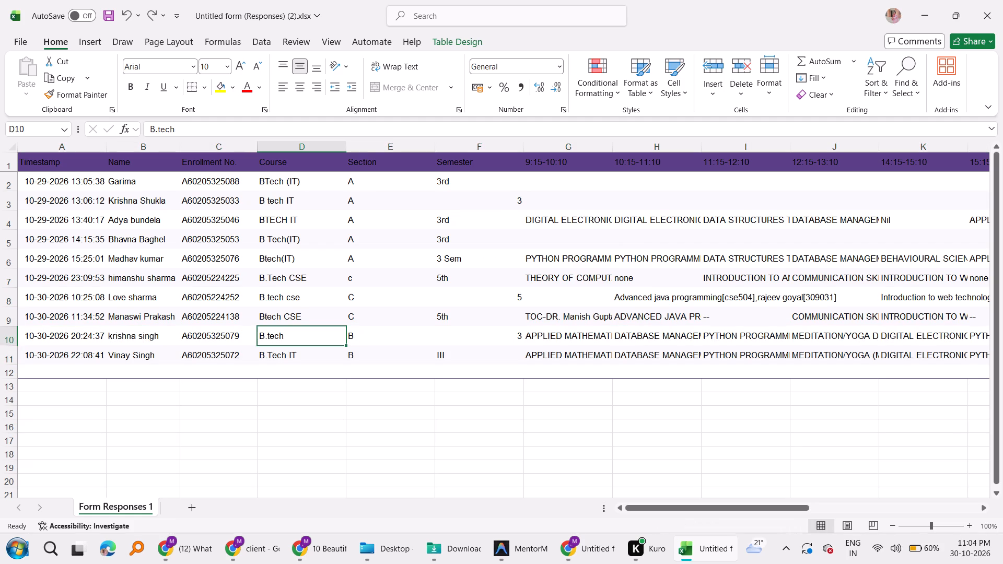
Cut the three section C responses in rows 7 to 9 and paste them below the section B responses, starting at row 12.
drag(13, 277, 28, 323)
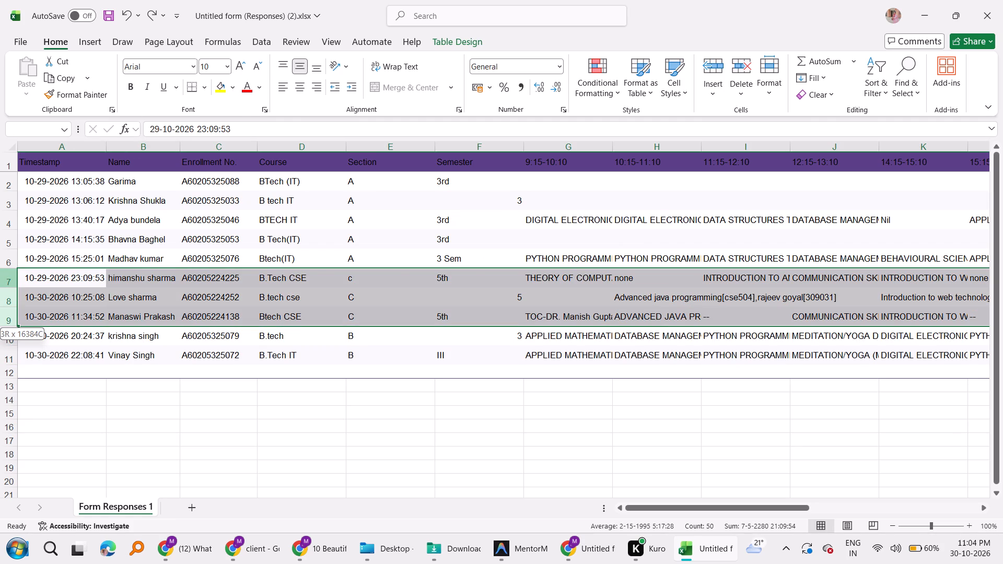
key(ctrl+x)
click(46, 371)
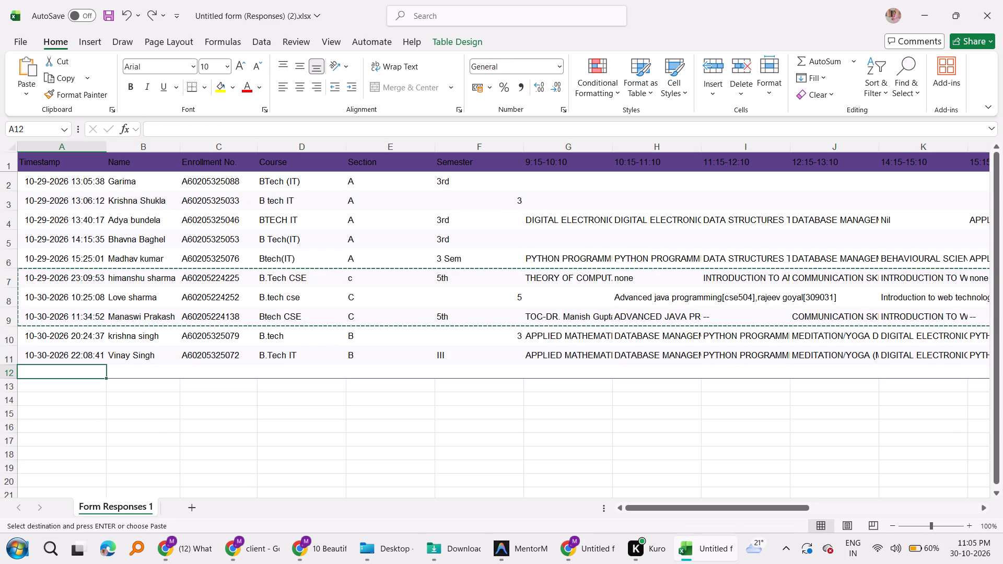
key(ctrl+v)
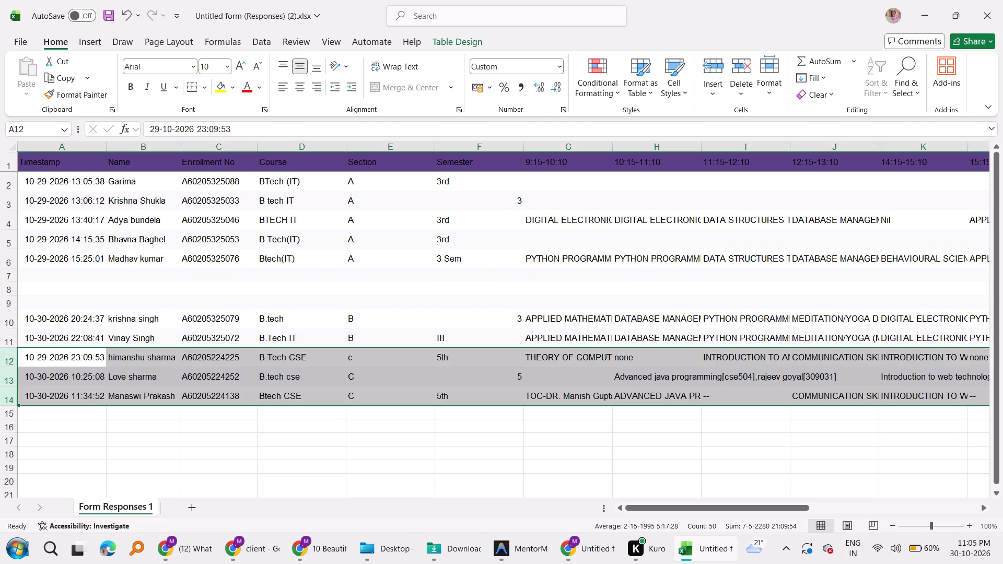
Move rows 10 to 14, the section B and C responses, up to start at row 7, closing the gap below section A.
click(26, 315)
drag(10, 319, 11, 337)
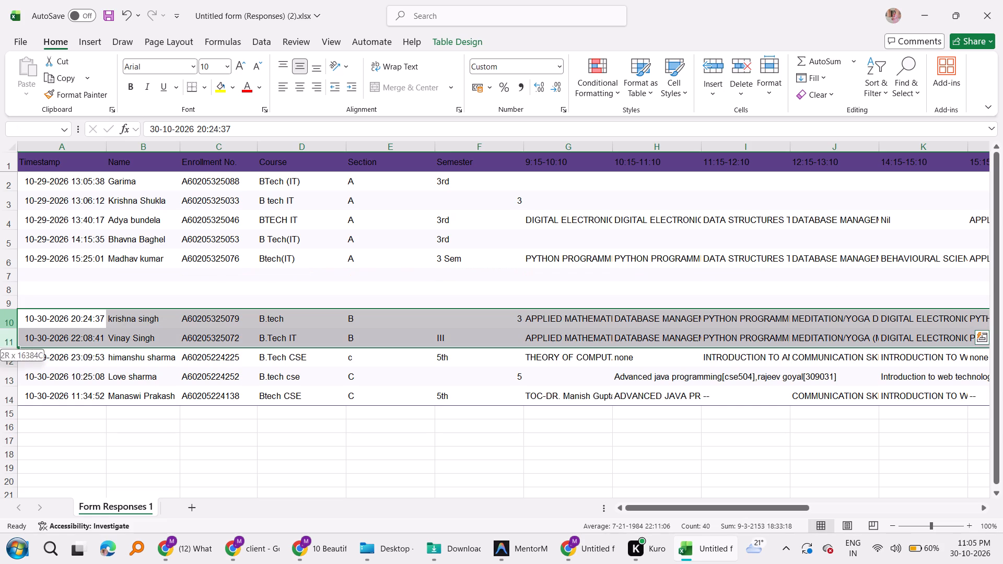
drag(11, 337, 25, 393)
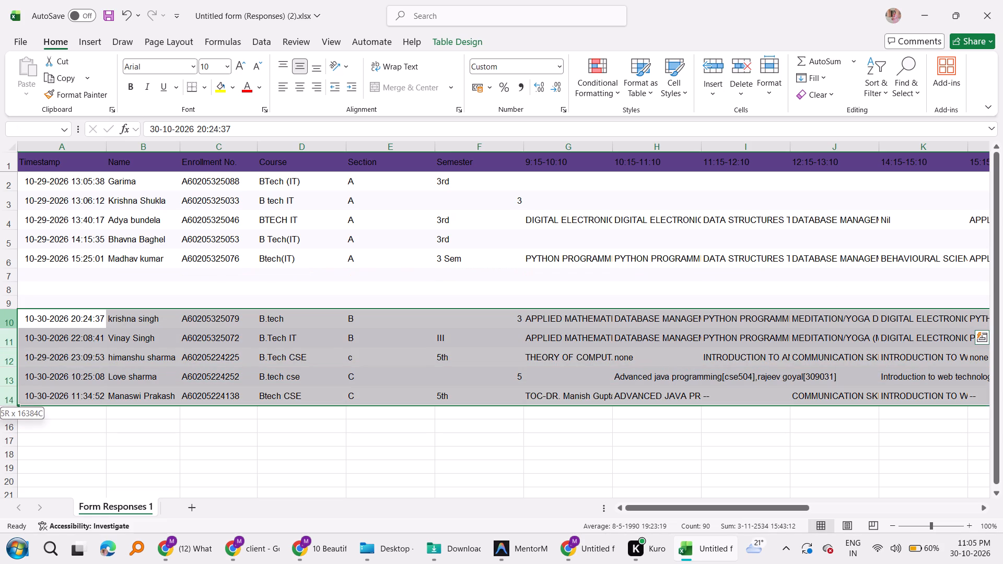
drag(54, 308, 52, 276)
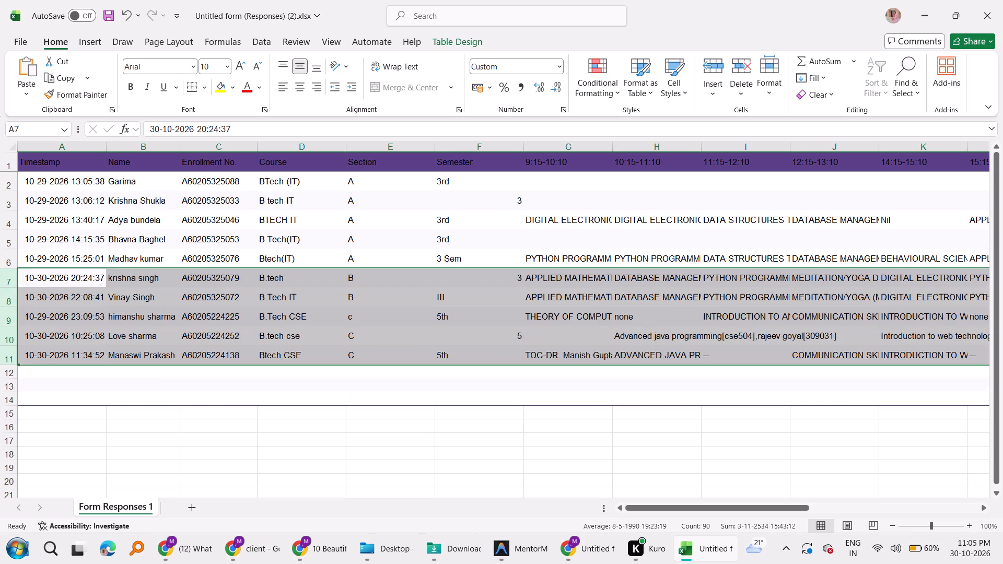
click(81, 310)
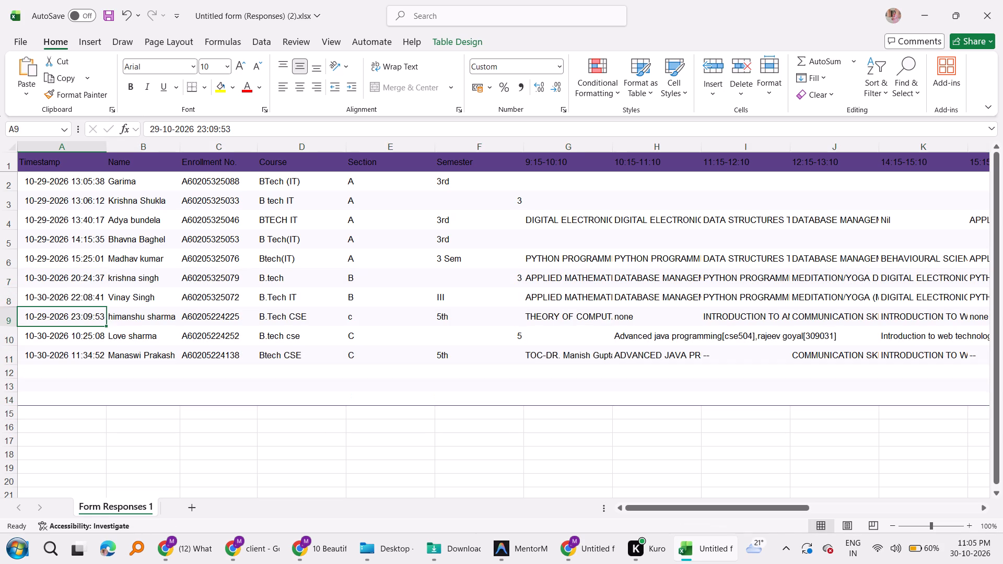
click(311, 281)
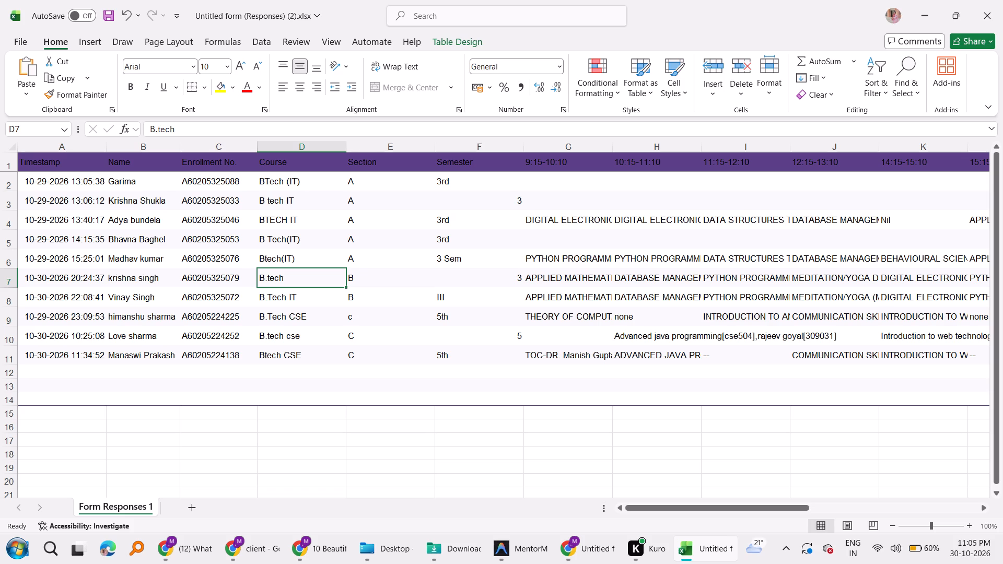
Append (IT) to the B.tech course entry in row 7.
click(311, 281)
double_click(311, 281)
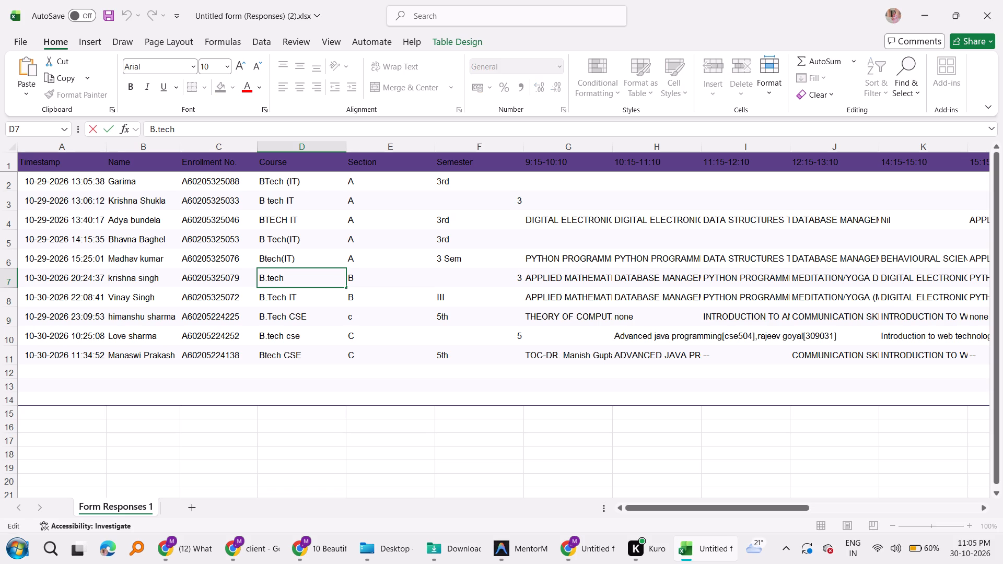
key(shift+parenleft)
text(IT)
key(shift+parenright)
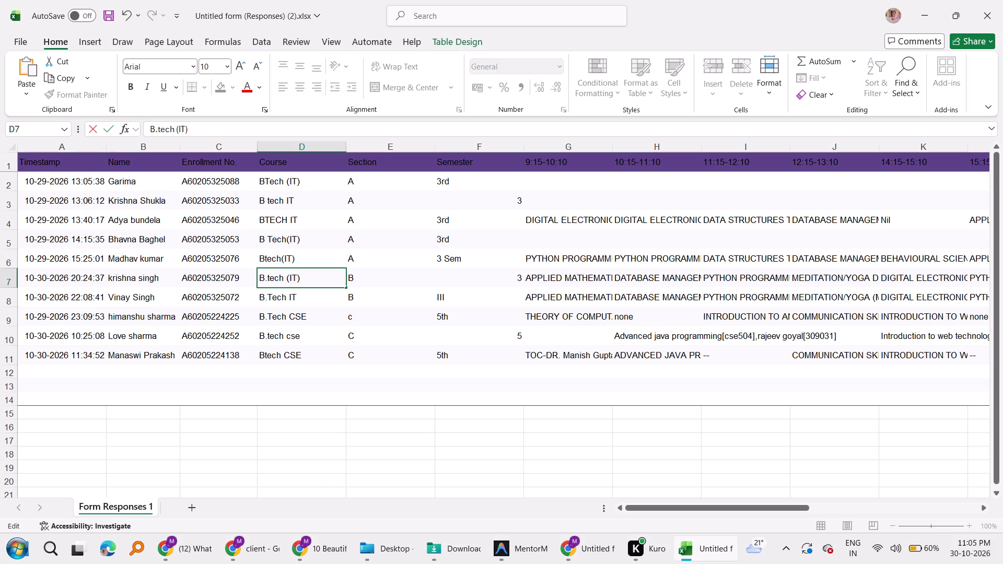
click(356, 368)
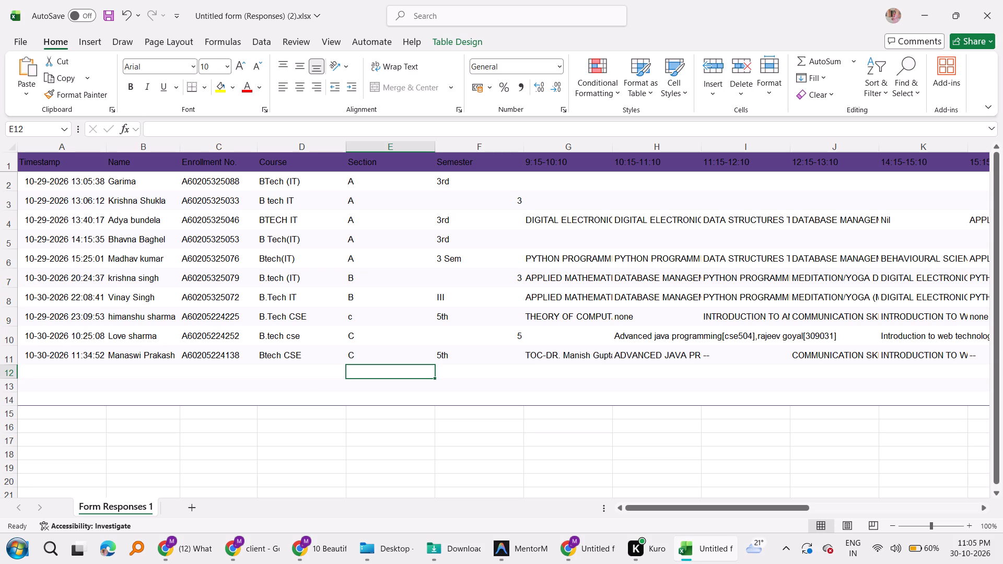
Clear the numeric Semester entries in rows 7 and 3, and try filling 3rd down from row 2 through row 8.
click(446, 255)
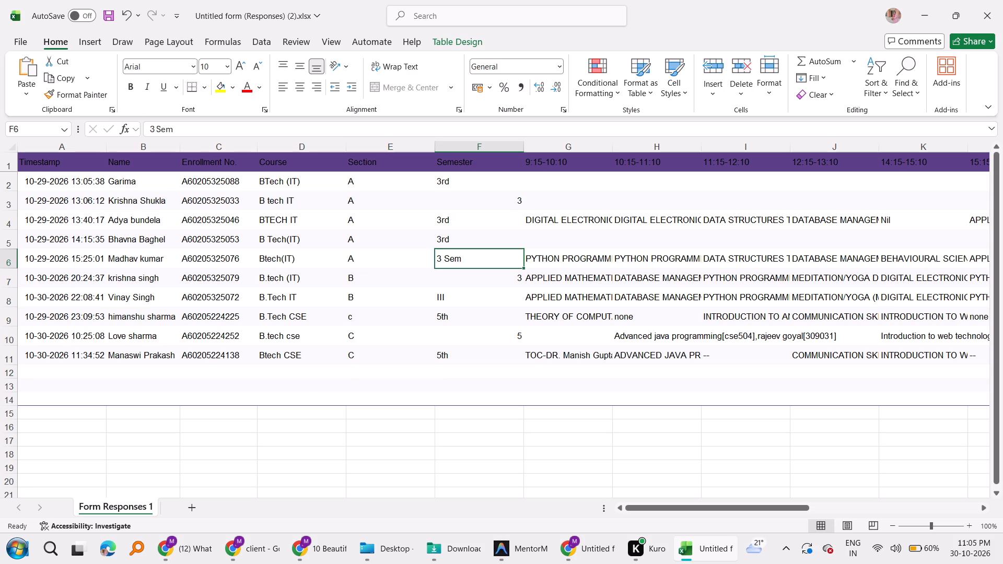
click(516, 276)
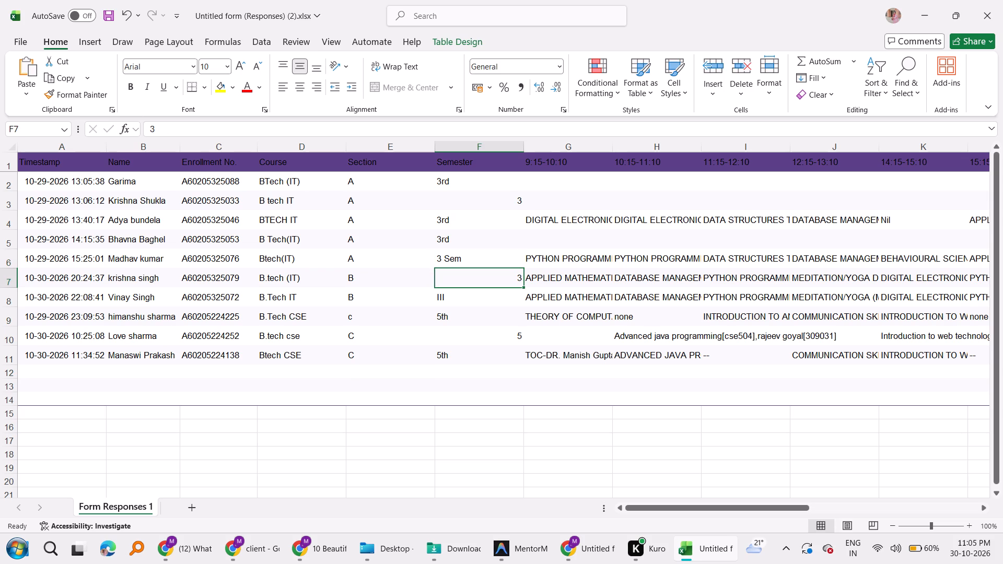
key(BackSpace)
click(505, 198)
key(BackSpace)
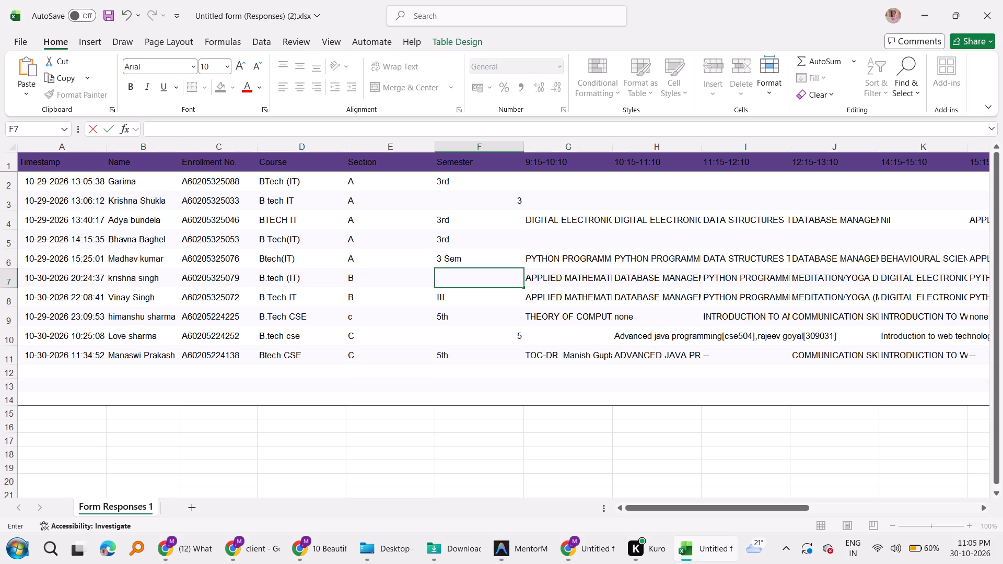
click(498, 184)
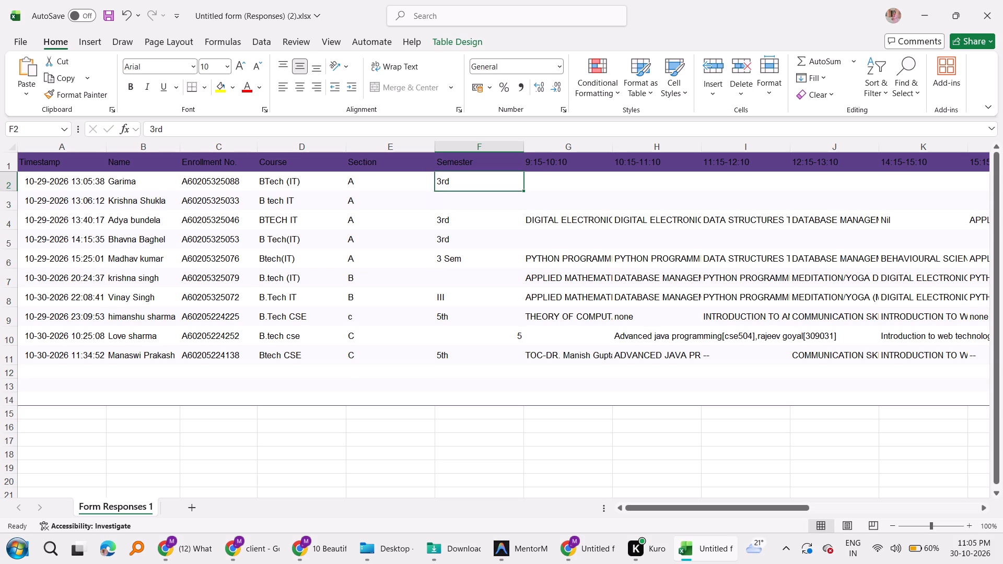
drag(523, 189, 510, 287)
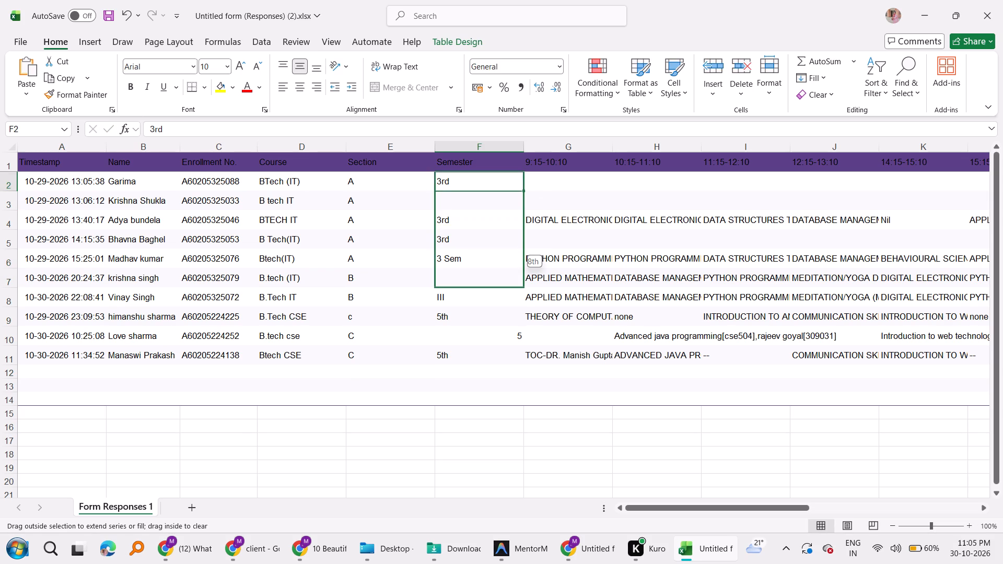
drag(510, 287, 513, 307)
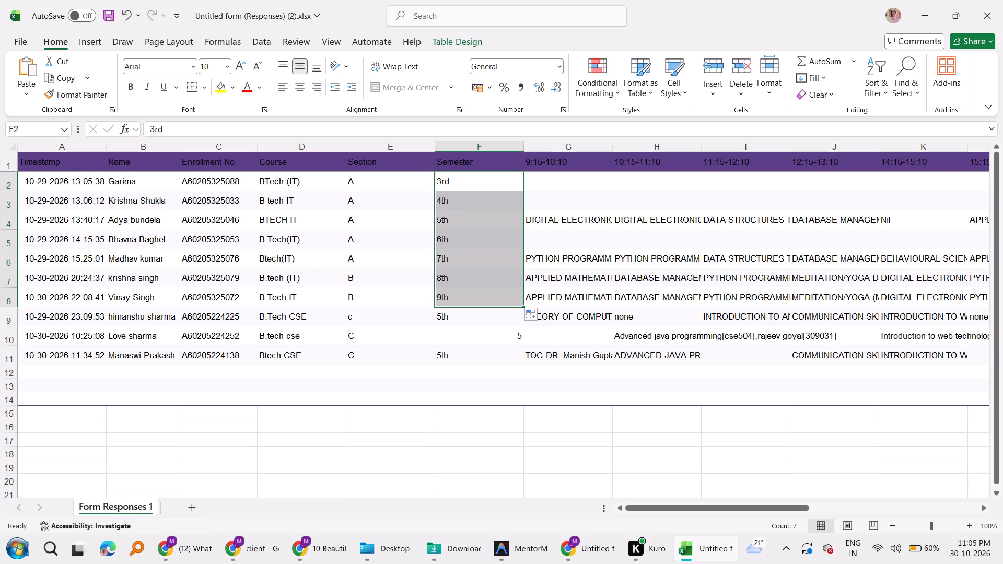
Copy the 3rd Semester entry from row 2 into rows 3 to 8.
click(487, 186)
key(ctrl+c)
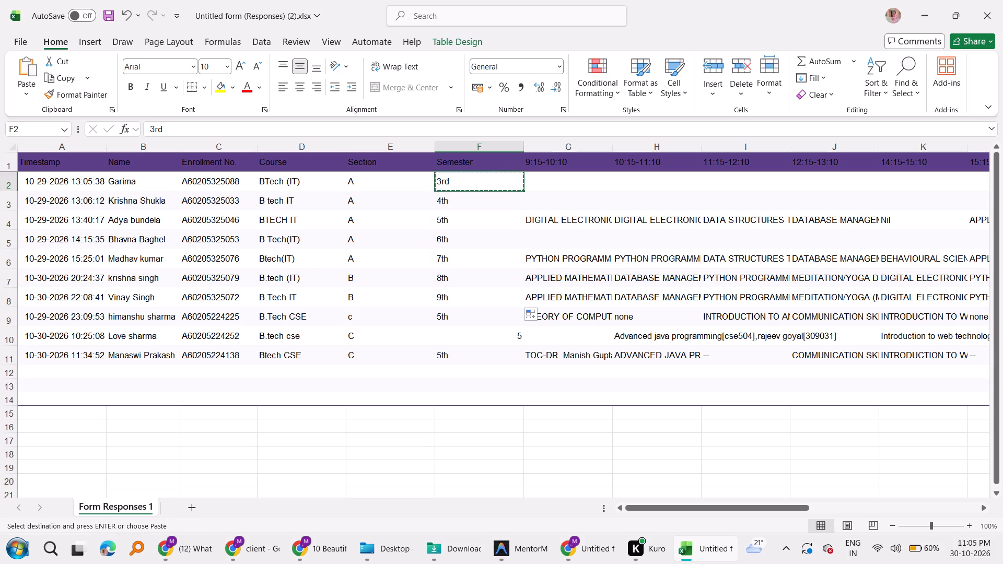
drag(483, 203, 473, 292)
key(ctrl+v)
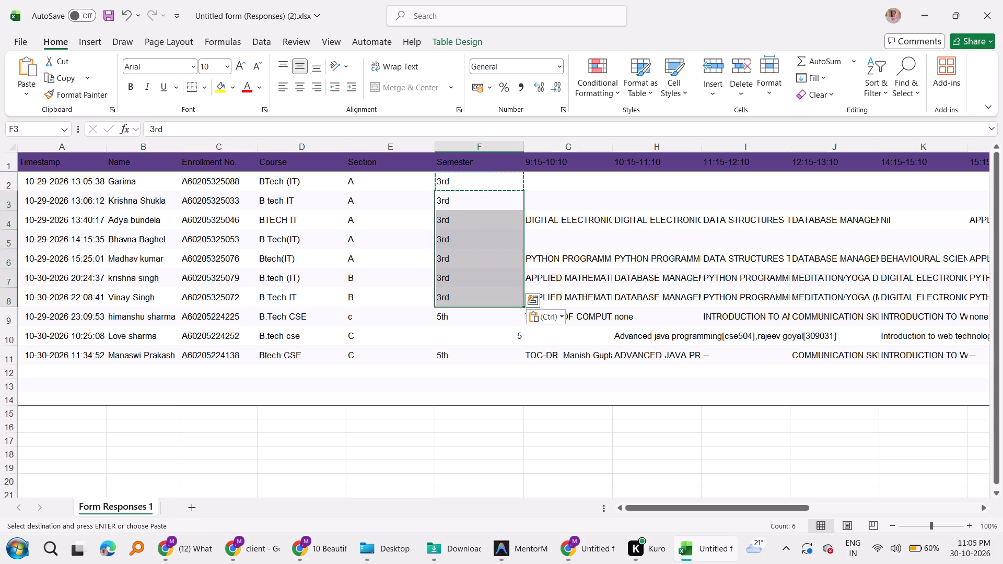
Copy the 5th Semester entry from row 9 into row 10.
click(475, 325)
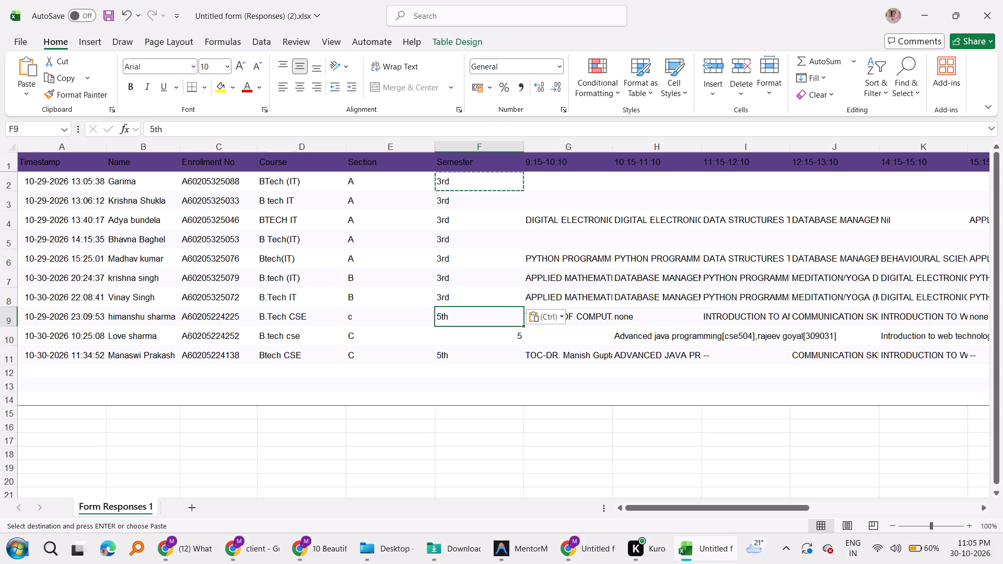
key(ctrl+c)
click(477, 336)
key(ctrl+v)
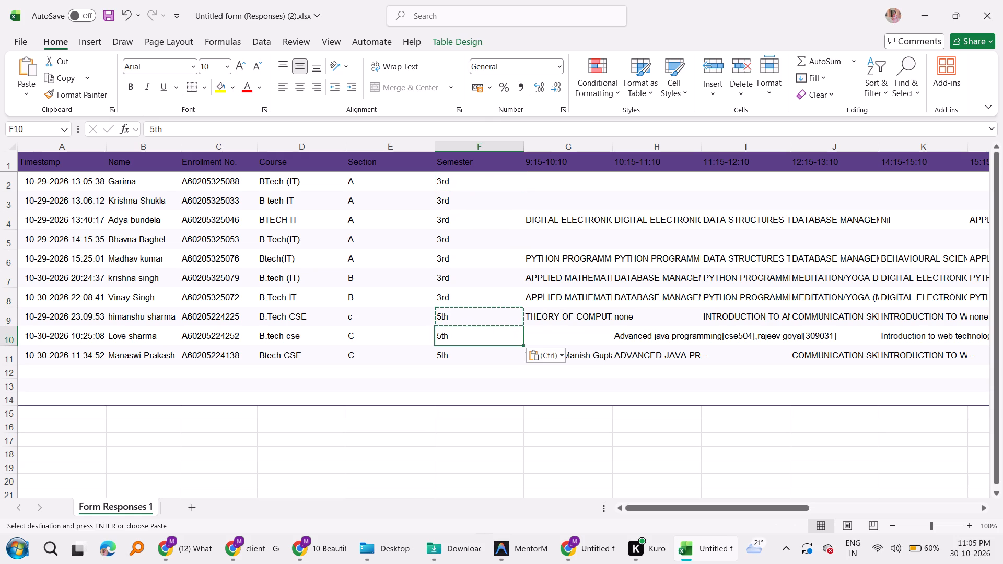
click(479, 352)
click(465, 385)
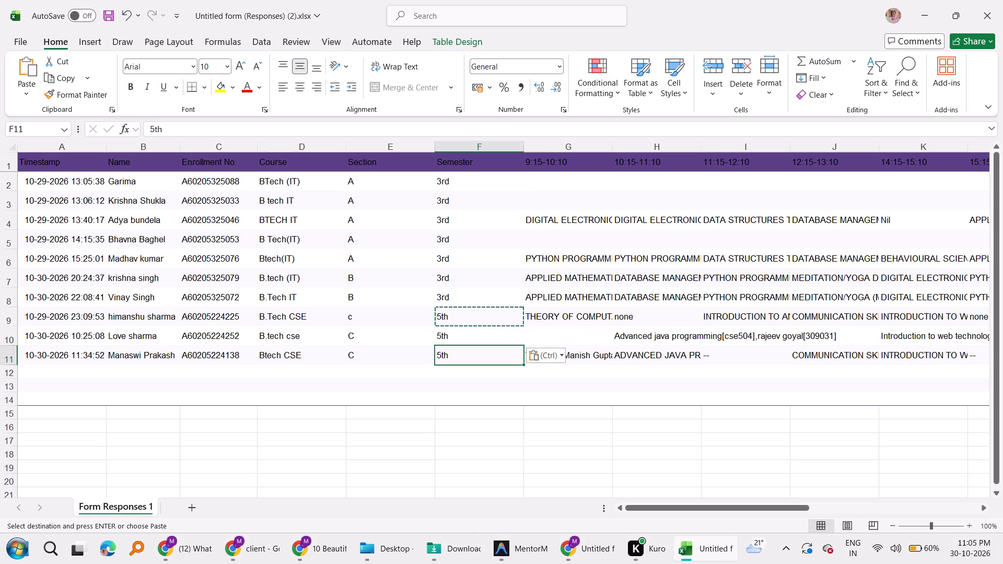
triple_click(465, 385)
click(465, 385)
Autofit the width of the 9:15-10:10 column to its contents.
scroll(475, 326, up, 1)
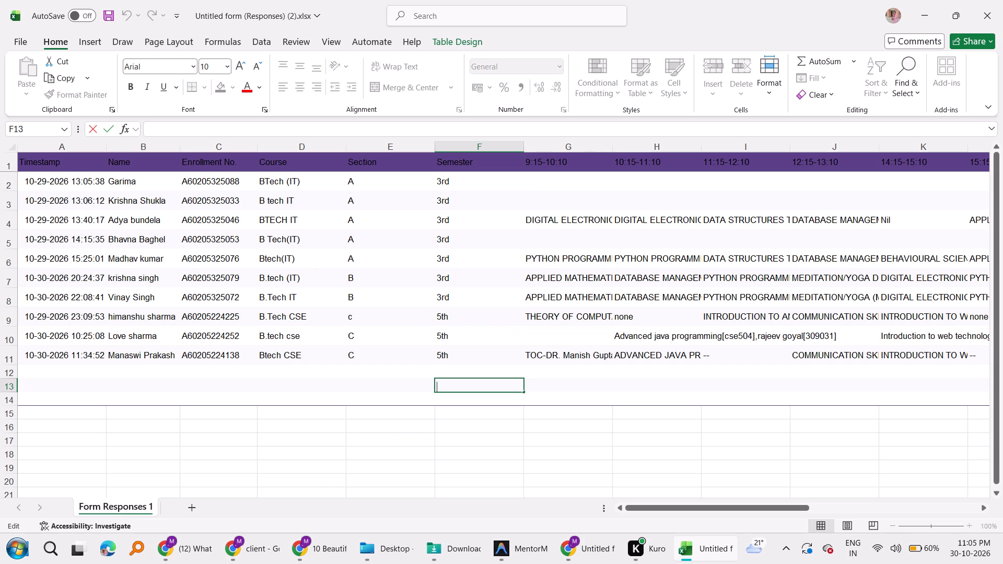
scroll(475, 326, up, 1)
click(536, 182)
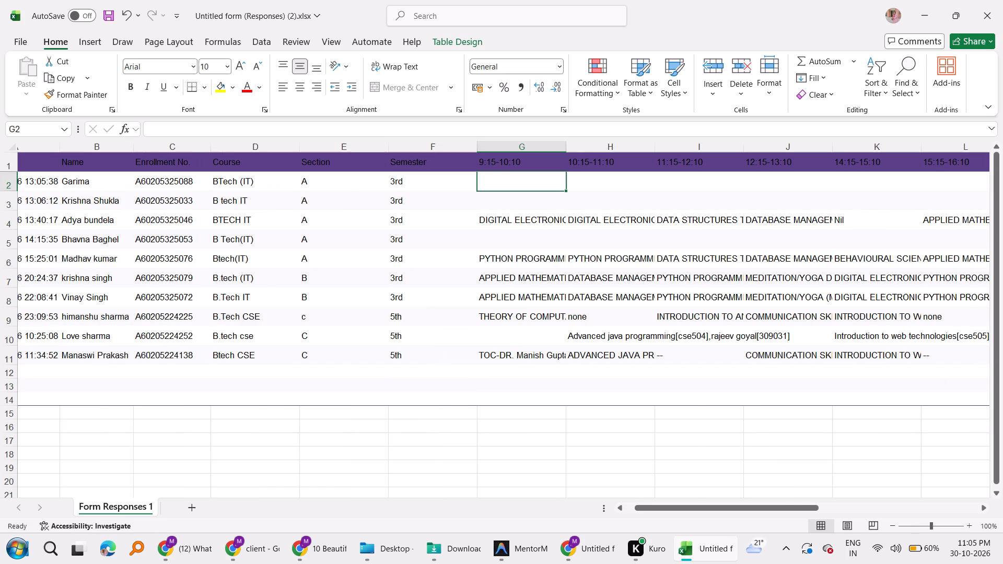
double_click(598, 221)
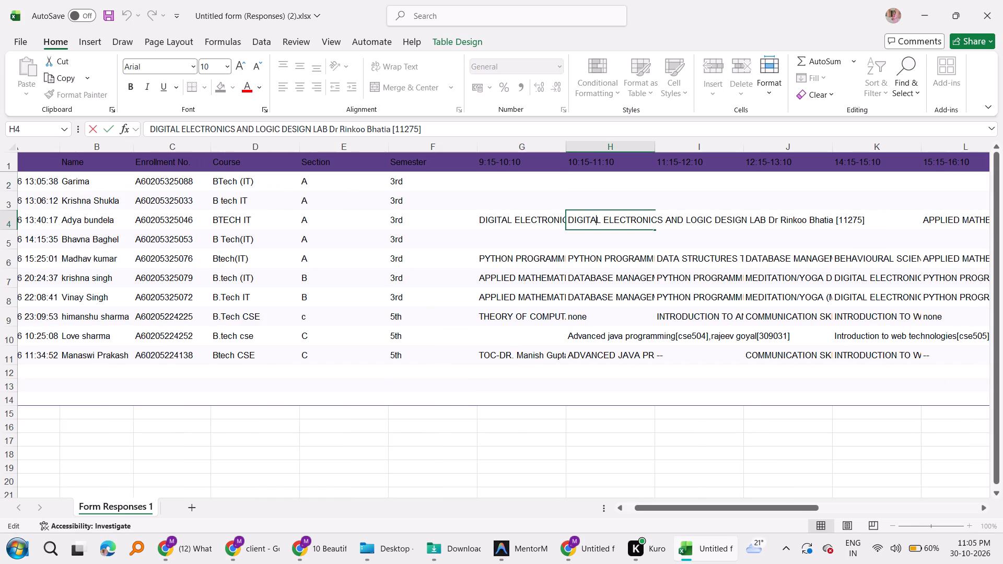
click(536, 227)
double_click(567, 148)
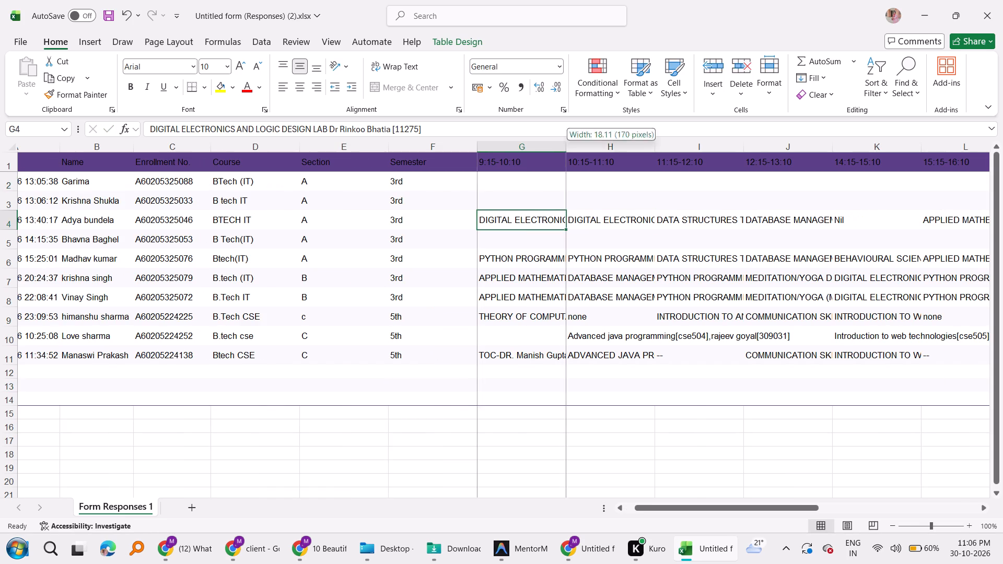
Abbreviate DIGITAL ELECTRONICS AND LOGIC DESIGN to DELD in row 4's 9:15-10:10 entry, keeping LAB and the instructor details.
scroll(607, 216, left, 1)
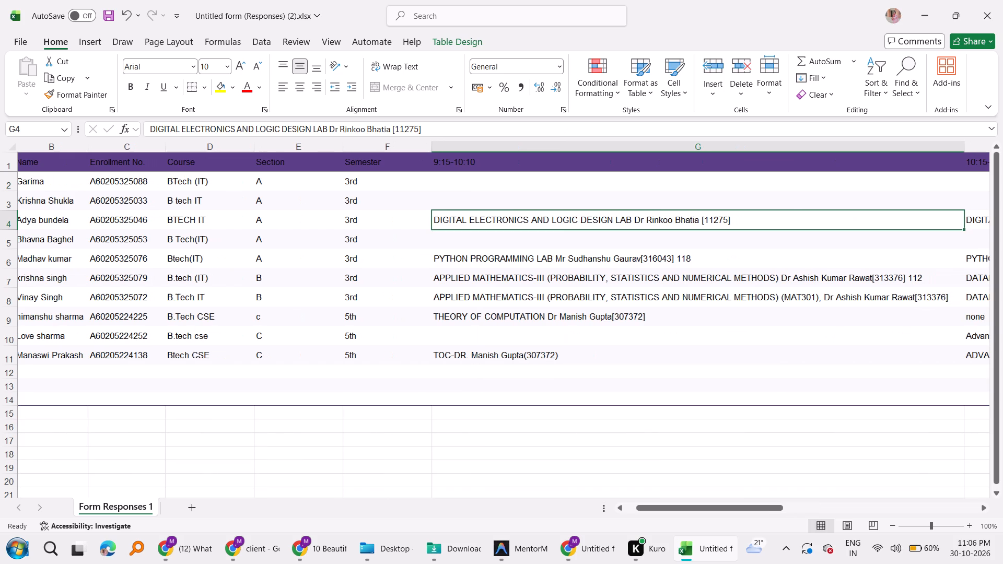
double_click(620, 219)
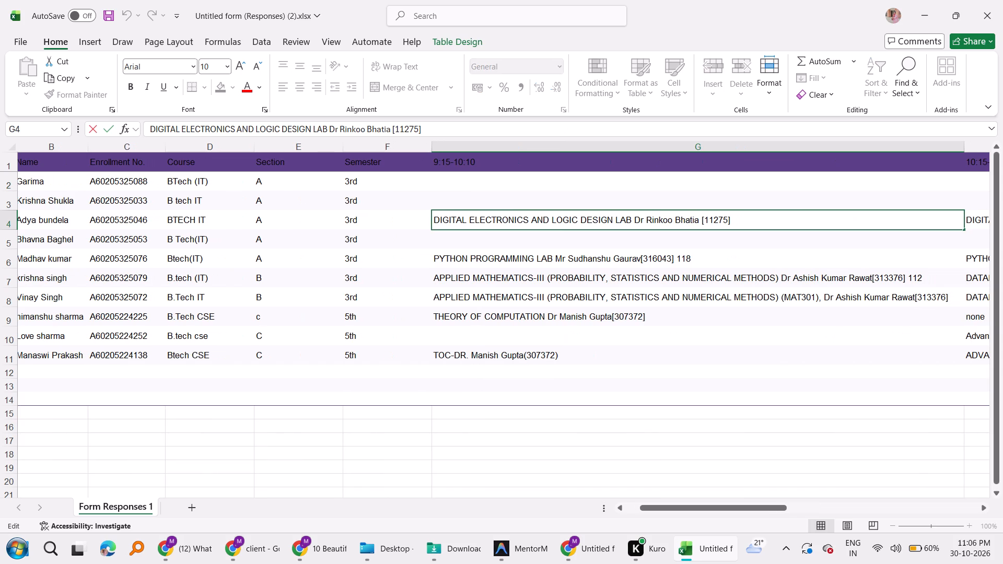
drag(612, 219, 444, 219)
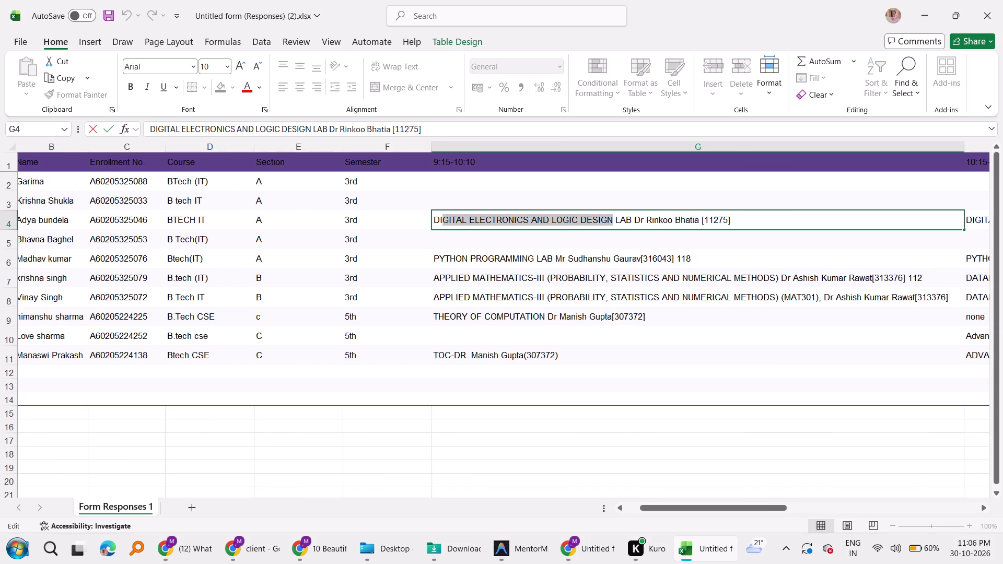
drag(444, 219, 440, 219)
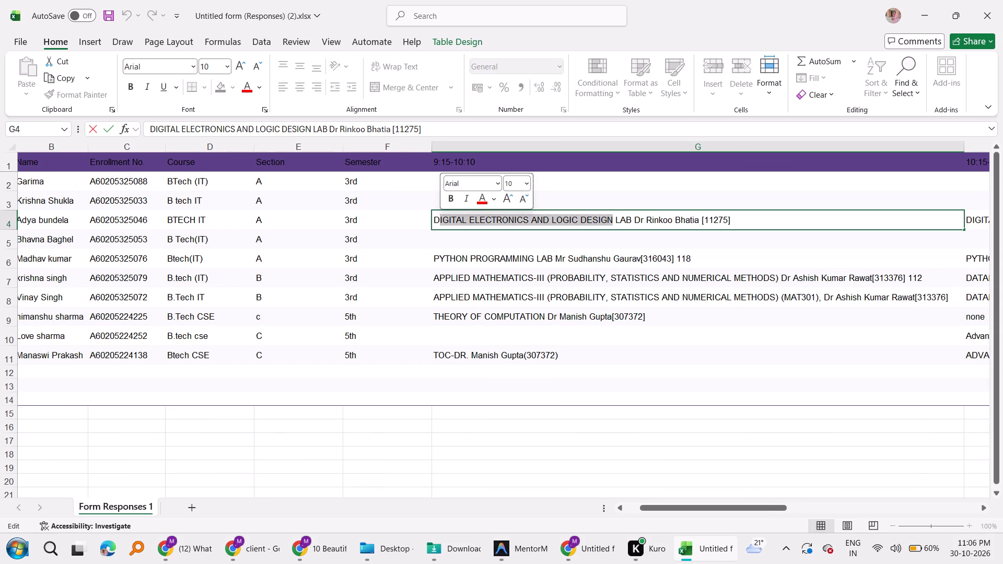
text(ELD)
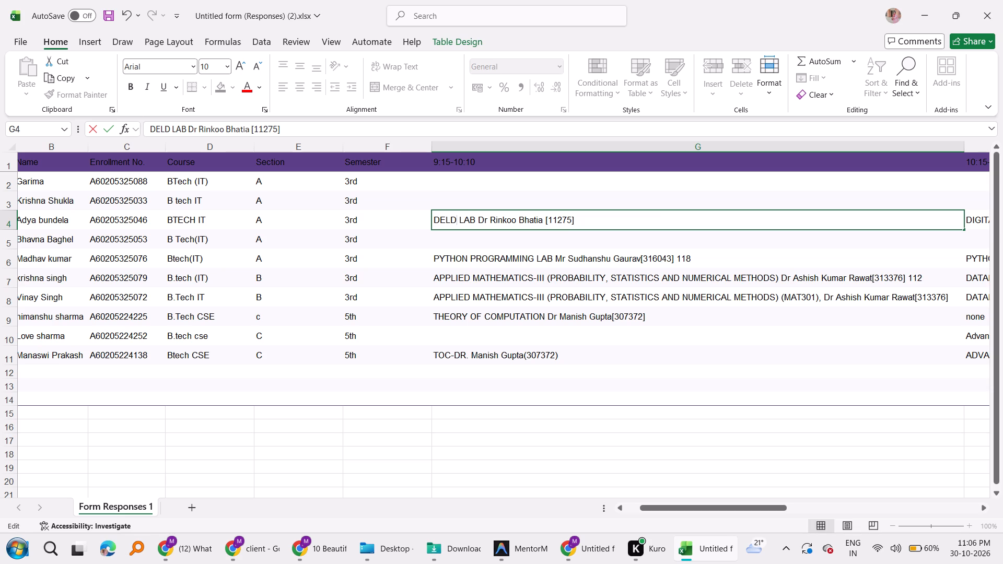
Remove the trailing room number 118 from the Python Programming Lab entry in row 6 of the 9:15-10:10 column.
click(524, 266)
double_click(702, 262)
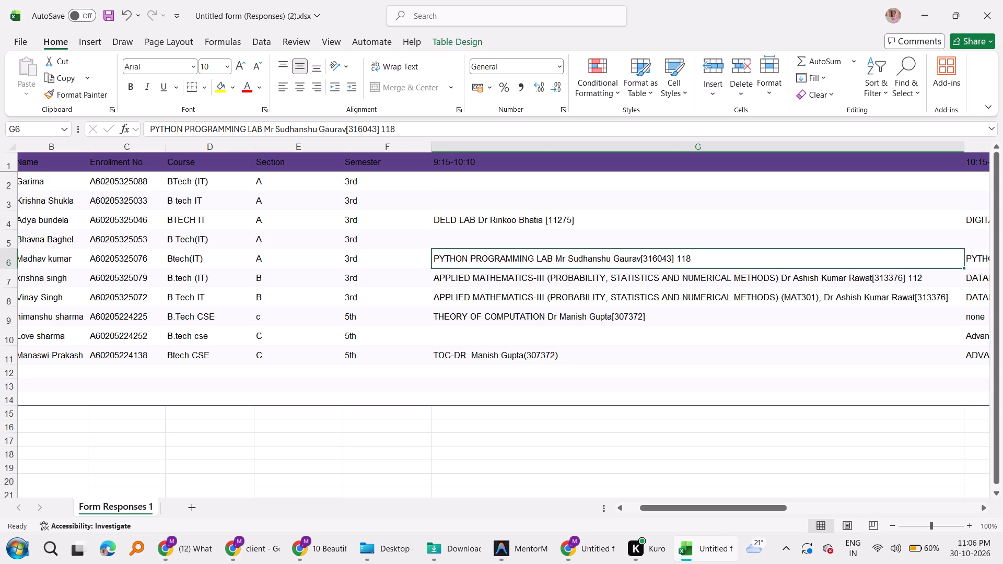
key(BackSpace)
key(BackSpace)
key(BackSpace)
key(BackSpace)
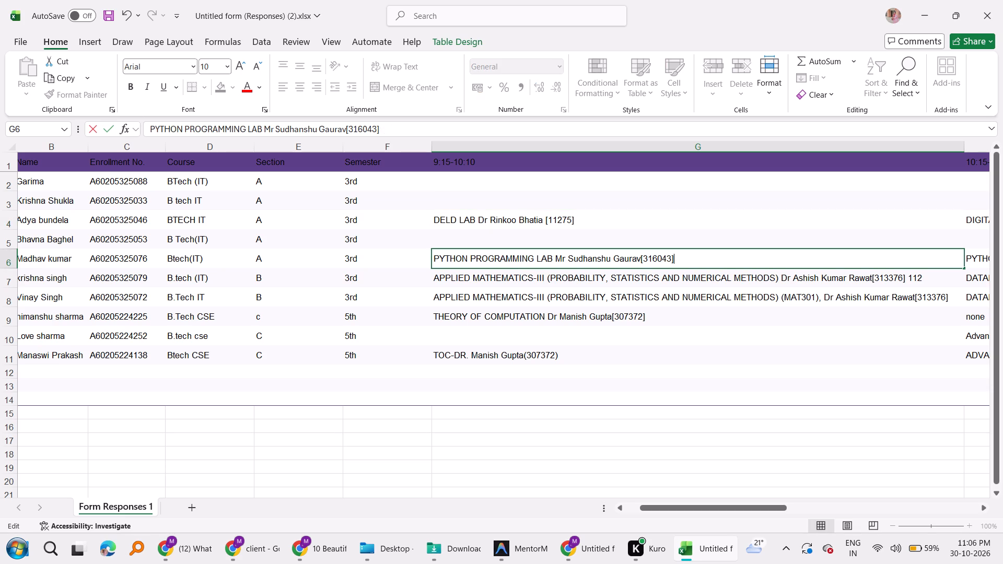
Shorten row 7's 9:15-10:10 subject to APPLIED MATHEMATICS-III by deleting the bracketed description, and remove the trailing 112.
double_click(581, 279)
drag(779, 277, 578, 281)
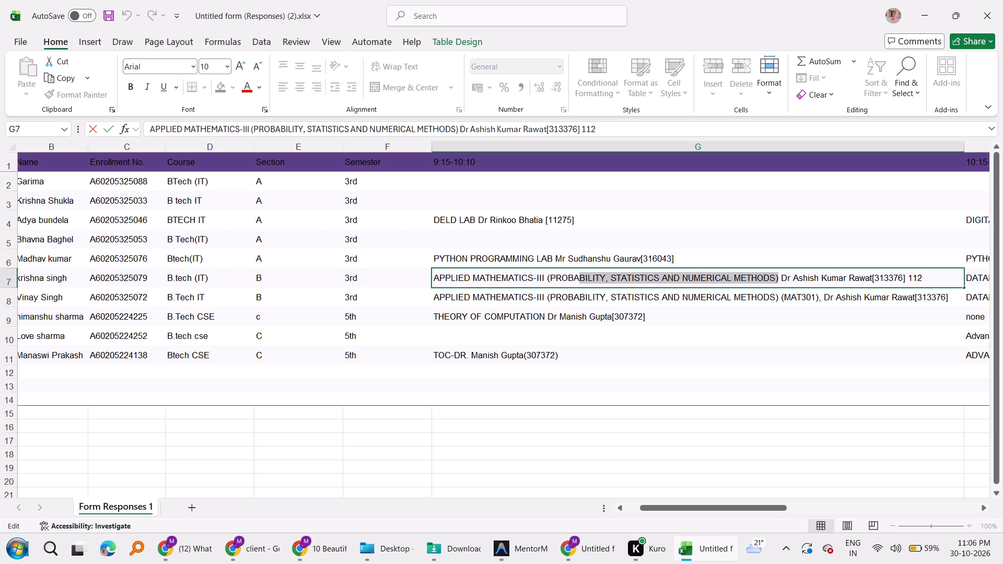
drag(578, 281, 533, 282)
drag(533, 282, 546, 281)
key(BackSpace)
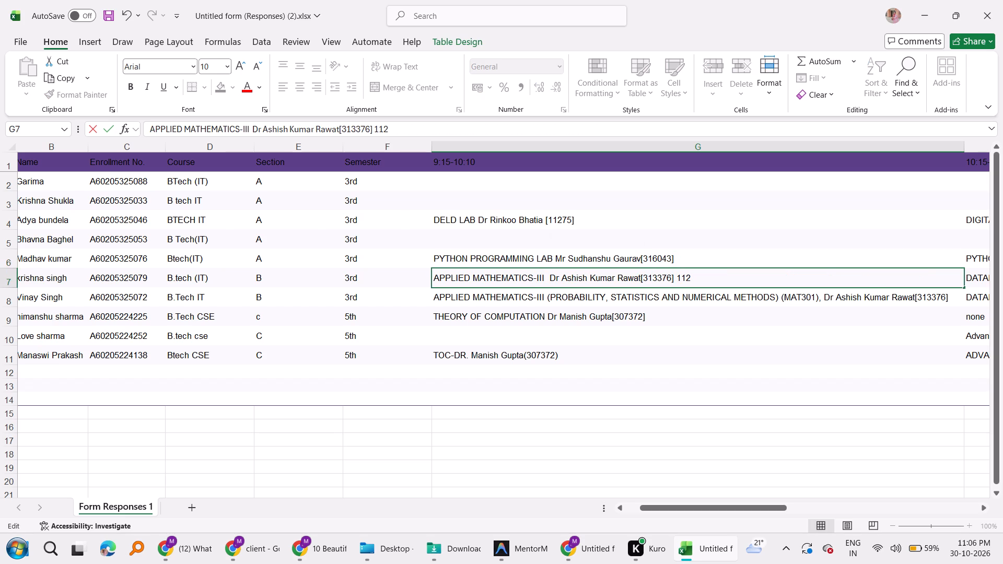
key(BackSpace)
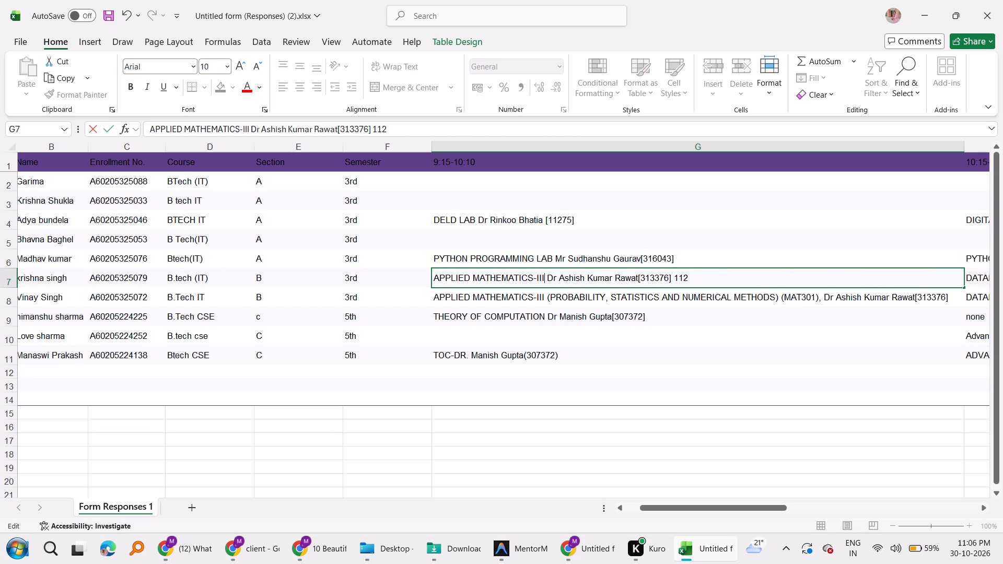
click(694, 278)
key(BackSpace)
key(BackSpace)
key(BackSpace)
key(BackSpace)
Shorten row 8's 9:15-10:10 subject to APPLIED MATHEMATICS-III by deleting the bracketed description, the (MAT301) code and the comma.
double_click(743, 298)
drag(824, 296, 829, 300)
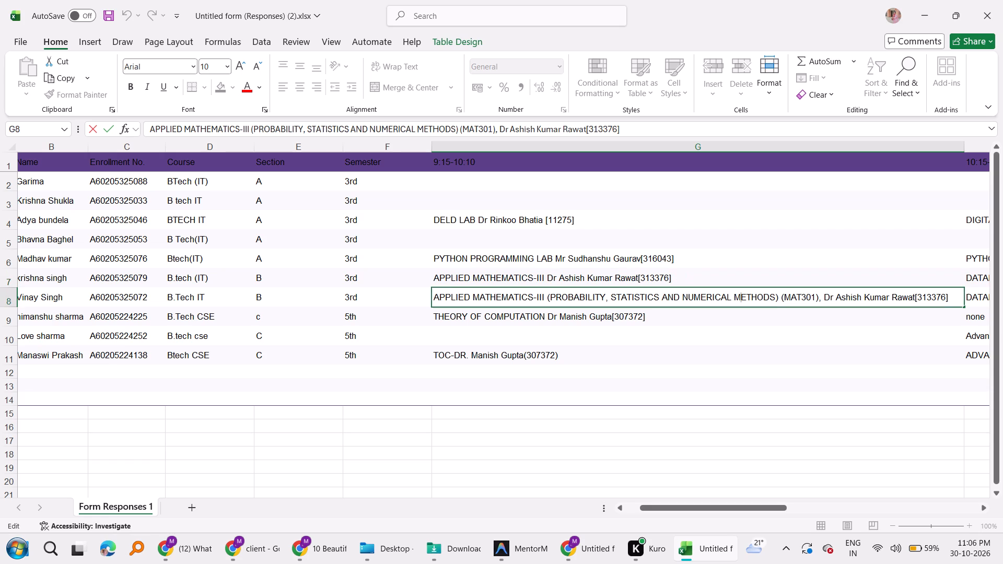
drag(829, 300, 546, 304)
key(BackSpace)
key(BackSpace)
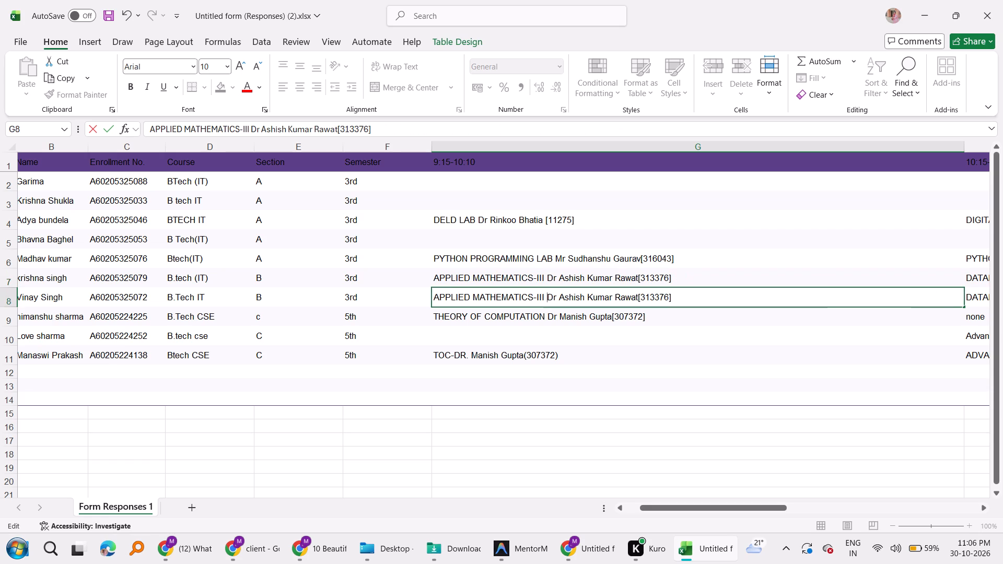
key(space)
Replace row 9's THEORY OF COMPUTATION entry in the 9:15-10:10 column with a copy of row 11's TOC entry.
double_click(570, 317)
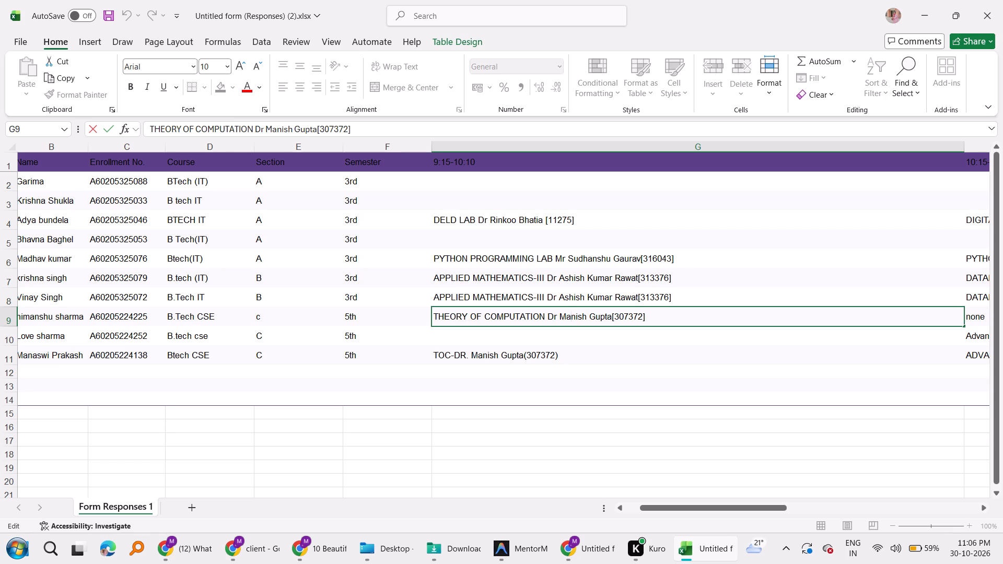
click(522, 335)
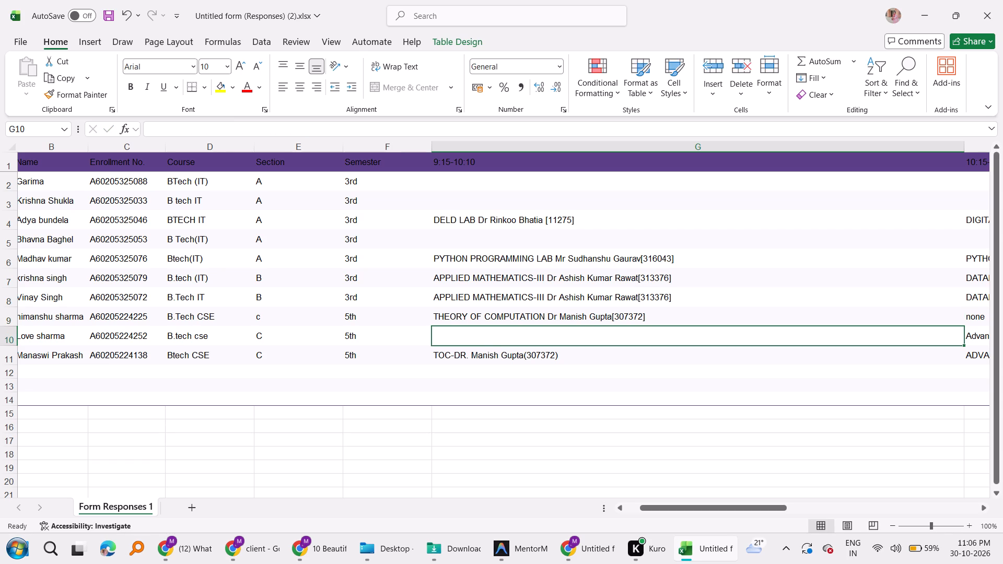
double_click(523, 319)
click(543, 318)
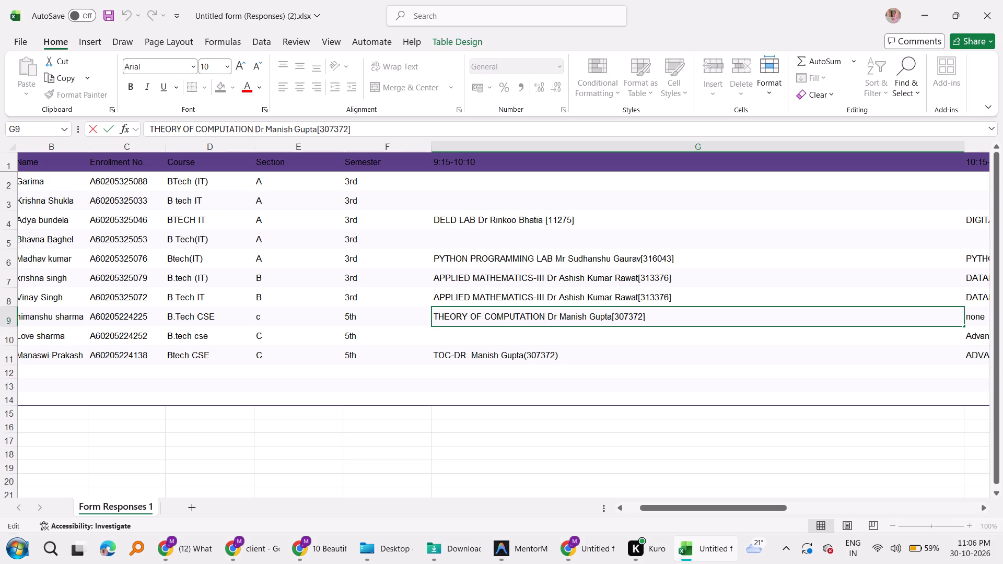
click(540, 356)
key(ctrl+c)
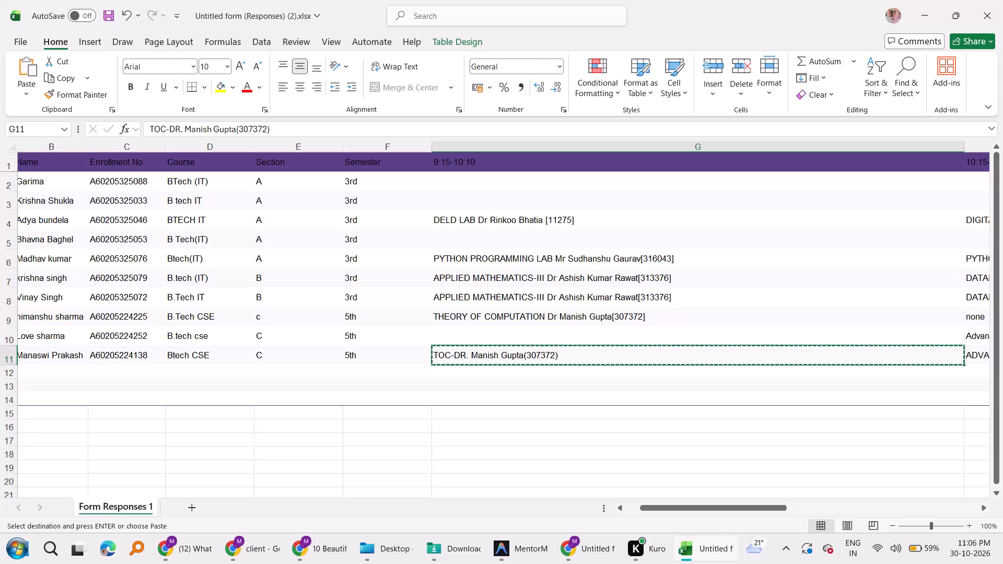
click(564, 322)
key(ctrl+v)
click(704, 271)
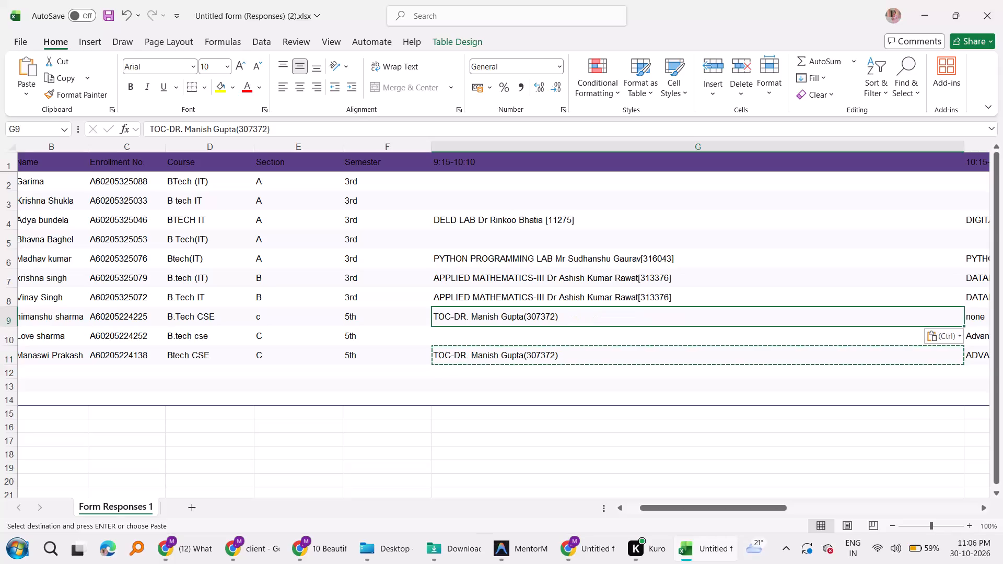
Autofit the width of the 9:15-10:10 column to its shortened contents.
scroll(764, 158, left, 1)
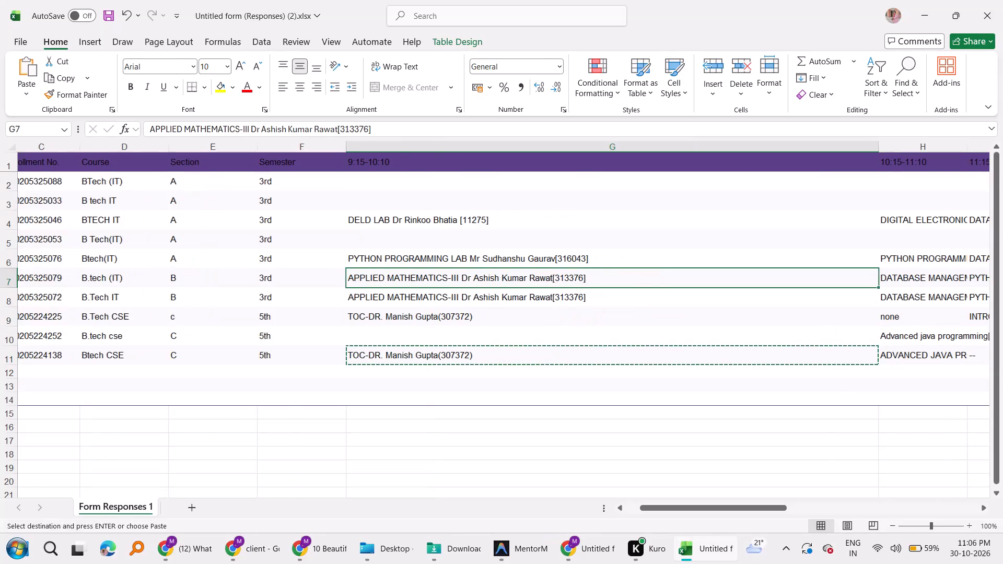
scroll(764, 158, left, 1)
double_click(824, 148)
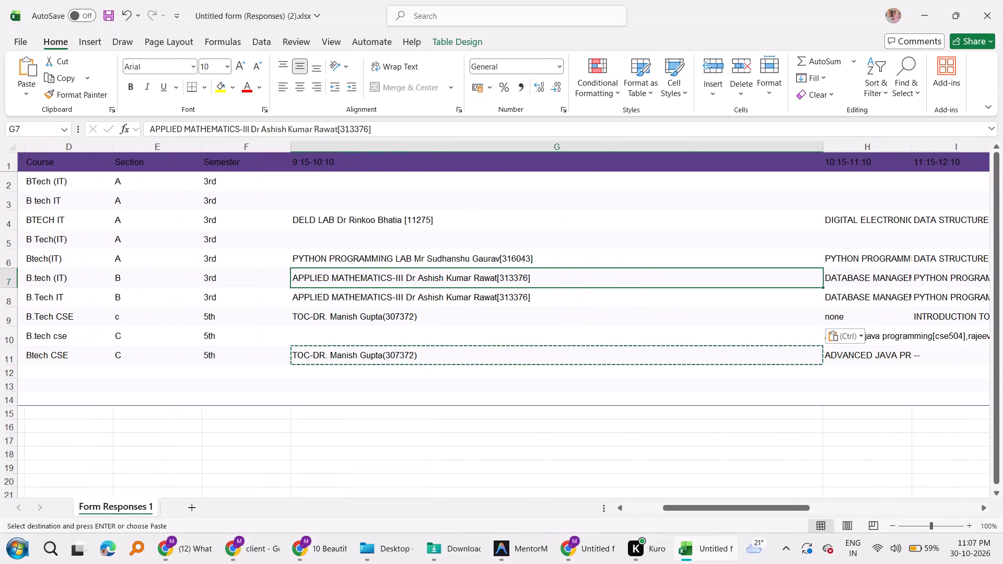
Autofit the width of the 10:15-11:10 column to its contents.
triple_click(611, 304)
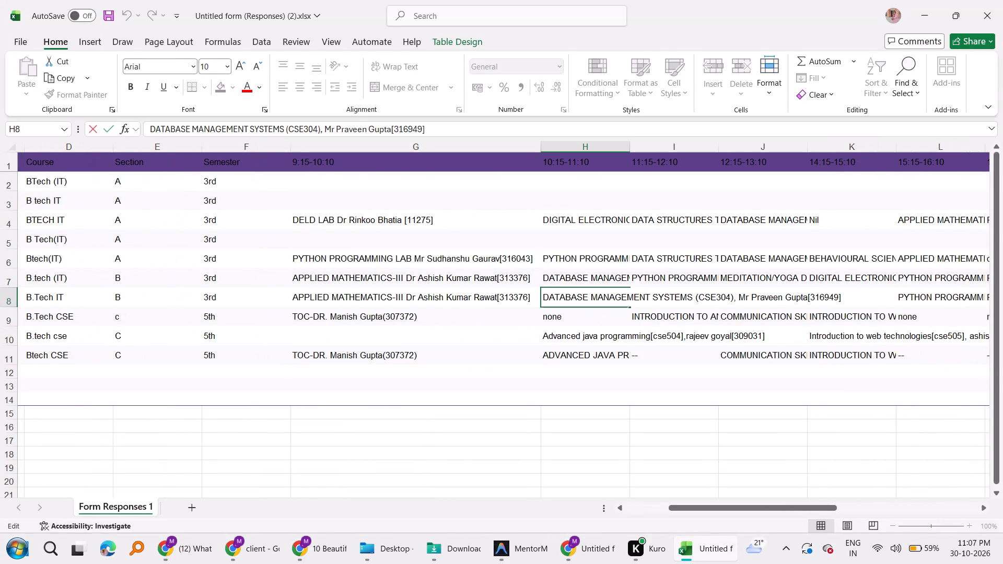
click(593, 338)
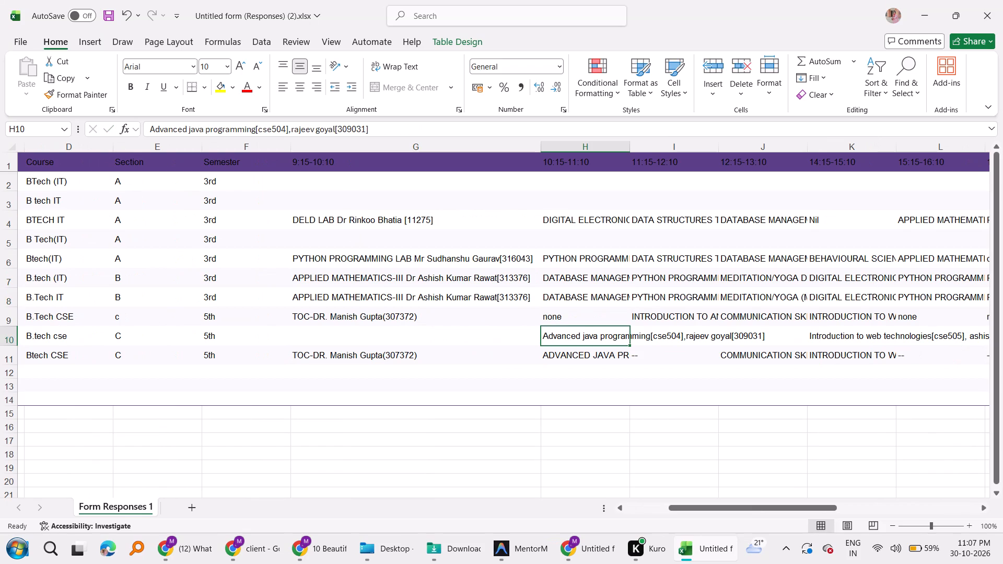
double_click(634, 219)
double_click(595, 218)
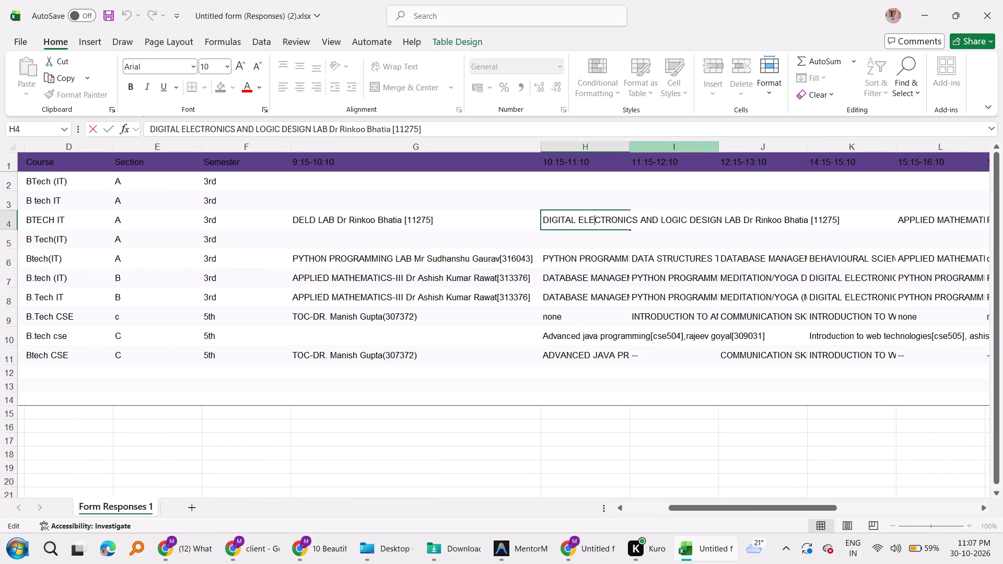
double_click(629, 150)
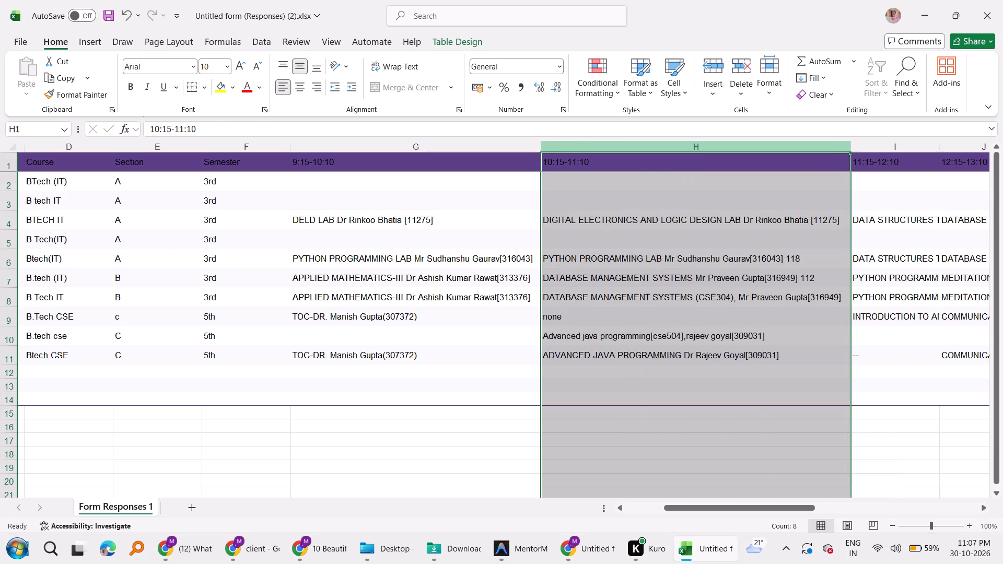
Replace row 4's 10:15-11:10 entry with a copy of the same row's DELD LAB entry from the 9:15-10:10 column.
click(624, 212)
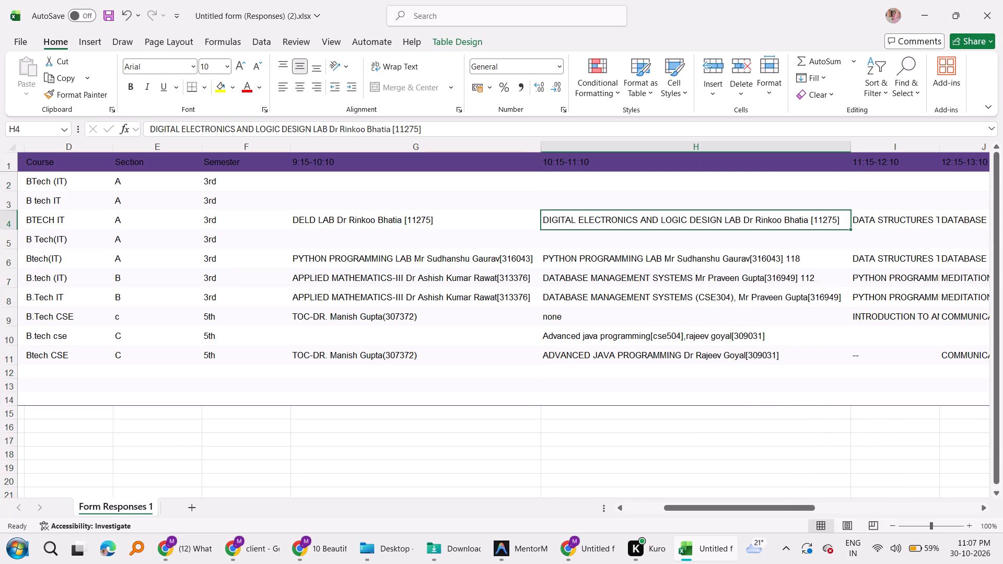
click(494, 227)
key(ctrl+c)
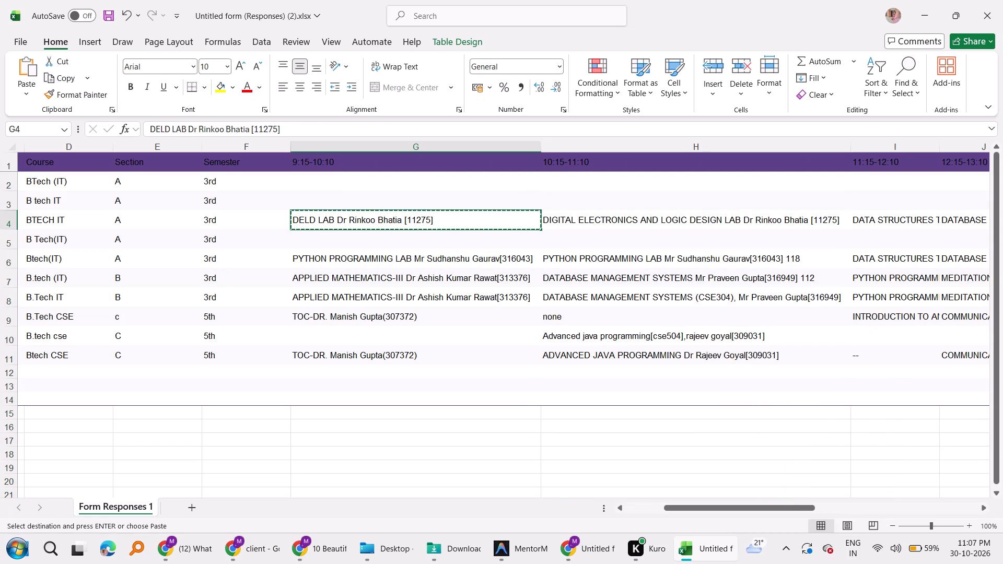
click(613, 218)
key(ctrl+v)
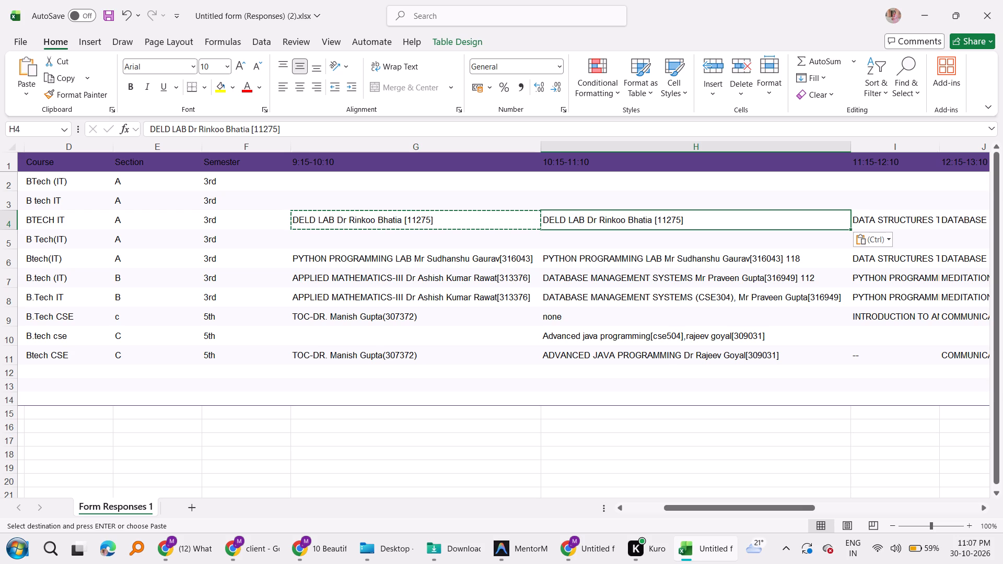
Replace row 6's 10:15-11:10 entry with a copy of the same row's PYTHON PROGRAMMING LAB entry from the 9:15-10:10 column.
click(447, 258)
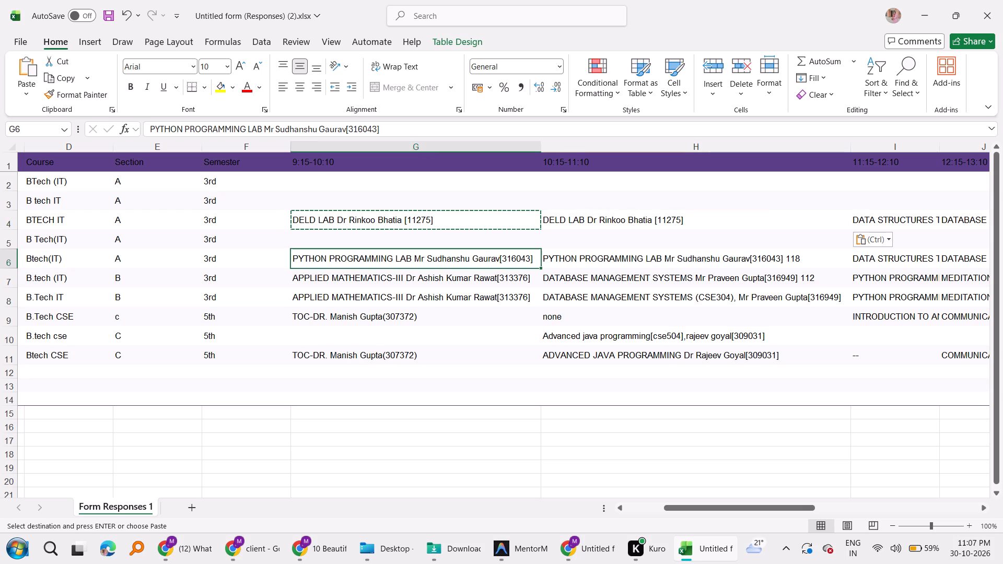
key(ctrl+c)
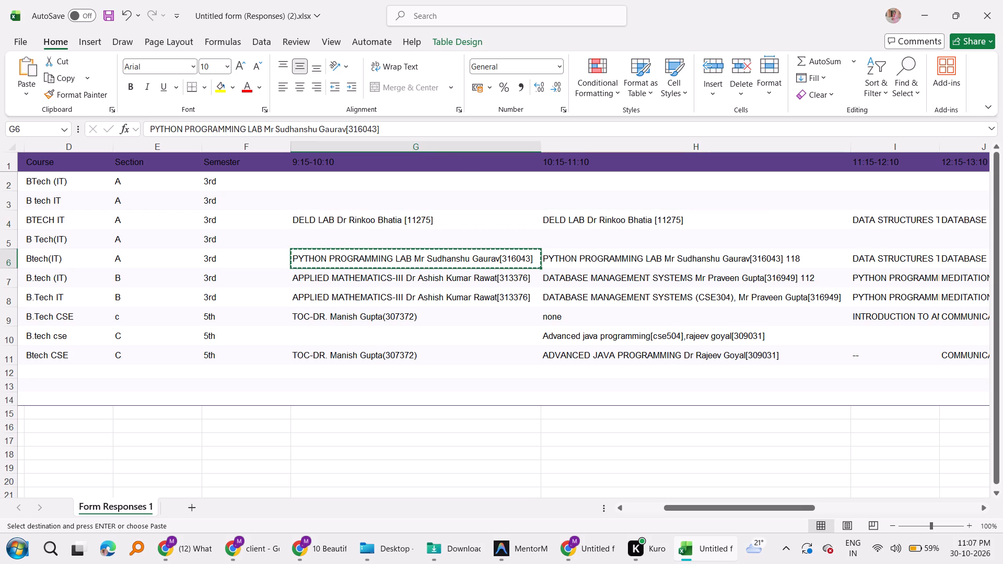
click(643, 264)
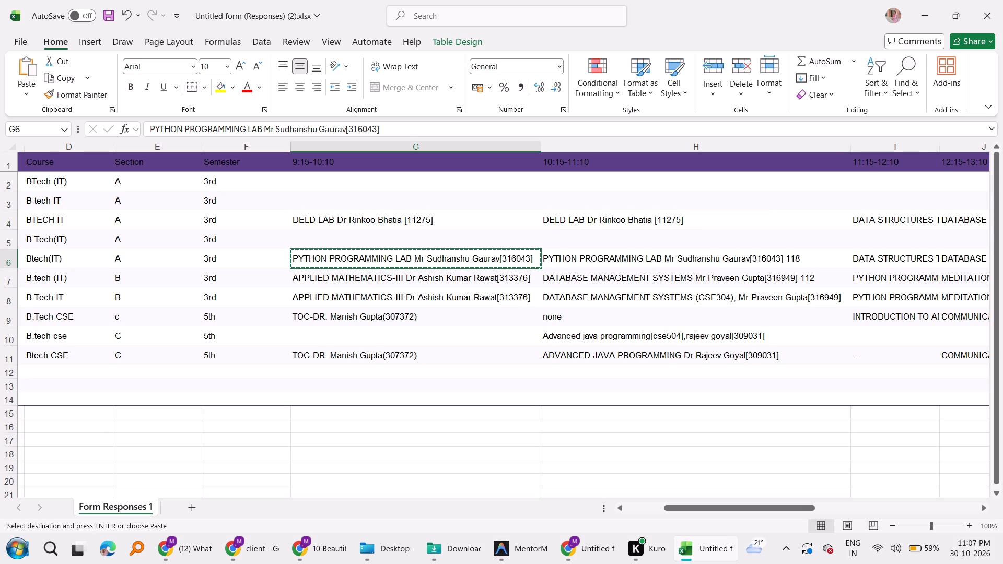
key(ctrl+v)
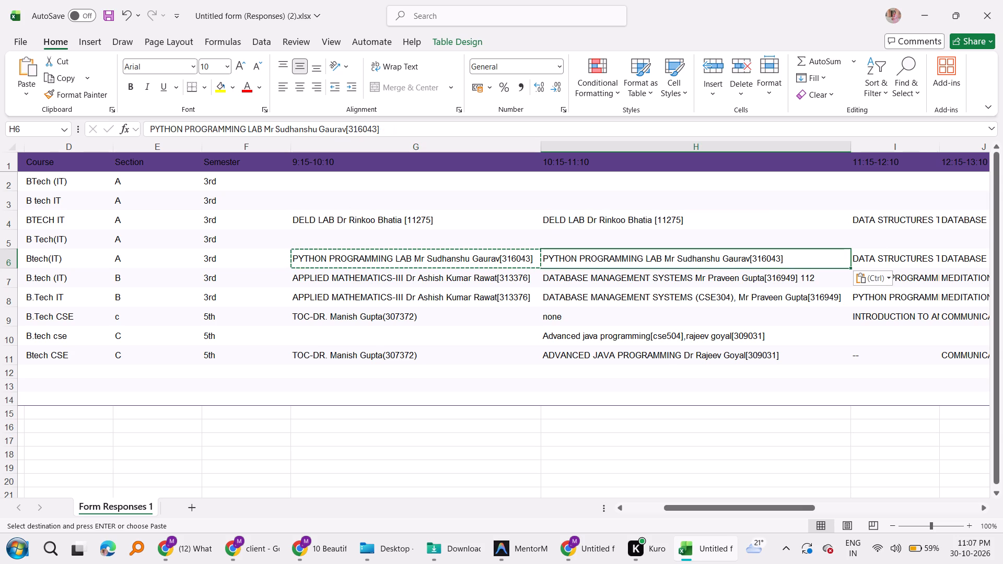
Abbreviate DATABASE MANAGEMENT SYSTEMS to DBMS in row 7's 10:15-11:10 entry and remove the trailing 112.
double_click(643, 285)
drag(692, 278, 559, 282)
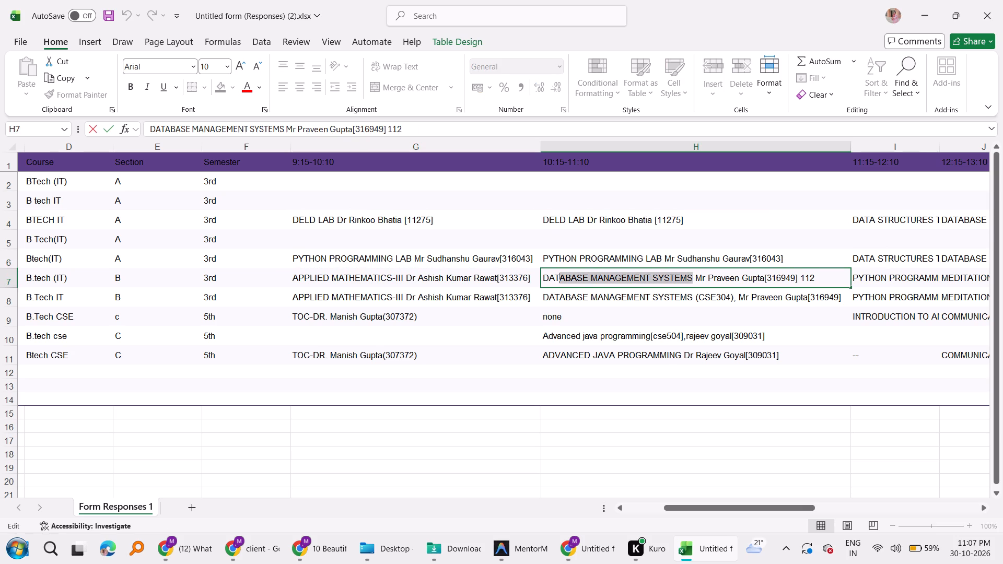
drag(559, 282, 552, 285)
text(BMS)
click(703, 279)
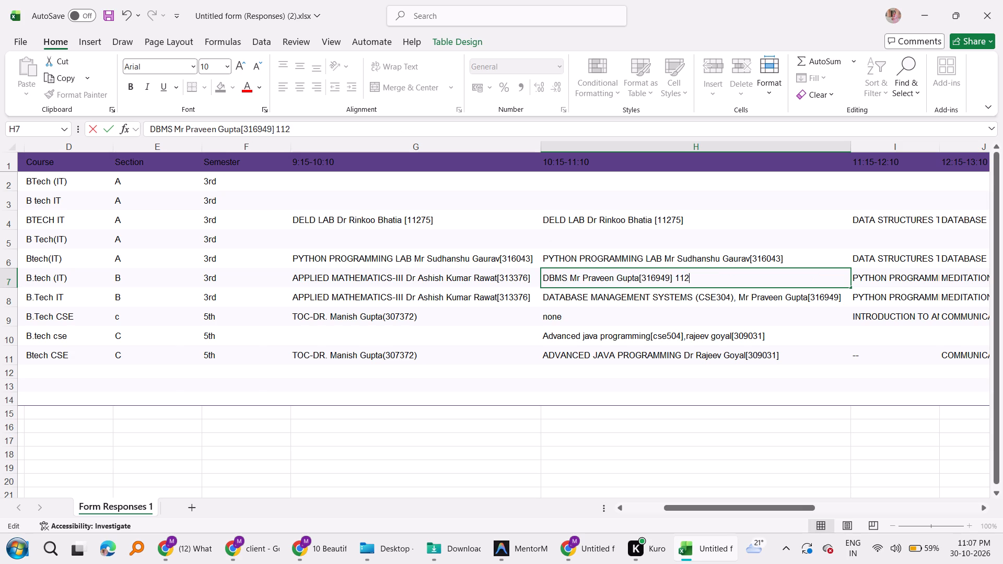
key(BackSpace)
key(BackSpace)
key(BackSpace)
key(BackSpace)
Replace row 8's 10:15-11:10 entry with a copy of row 7's DBMS entry.
click(693, 295)
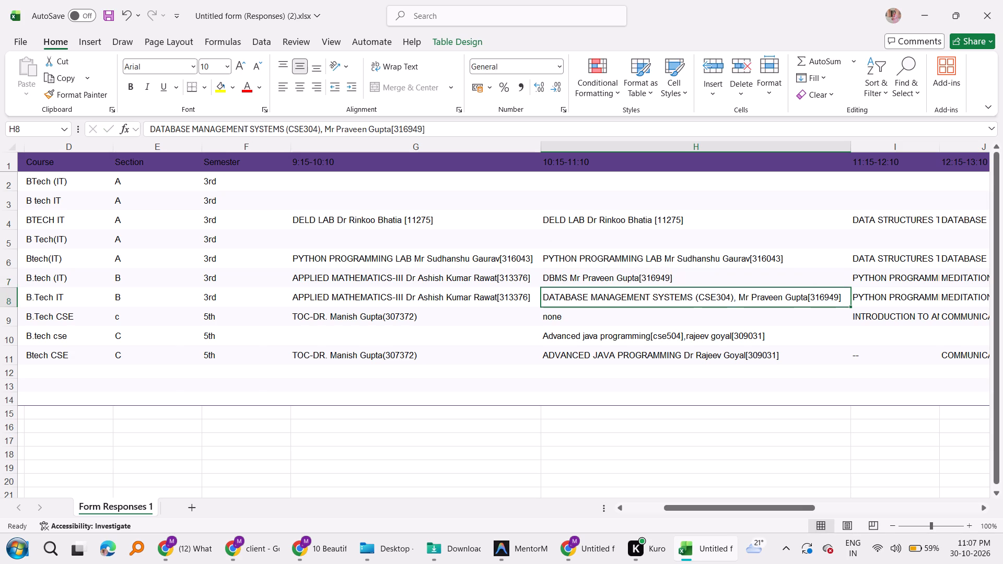
click(694, 280)
key(ctrl+c)
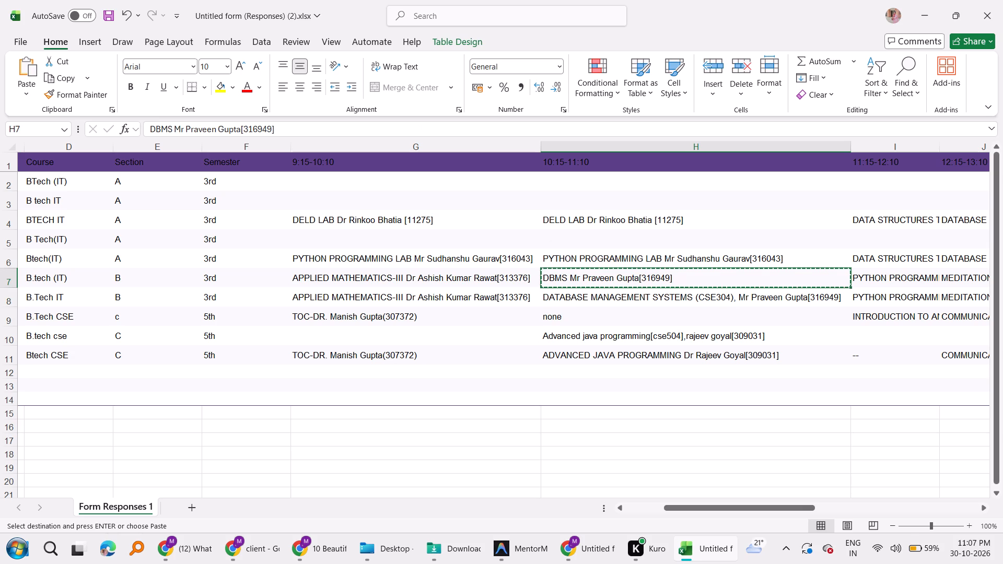
click(692, 305)
key(ctrl+v)
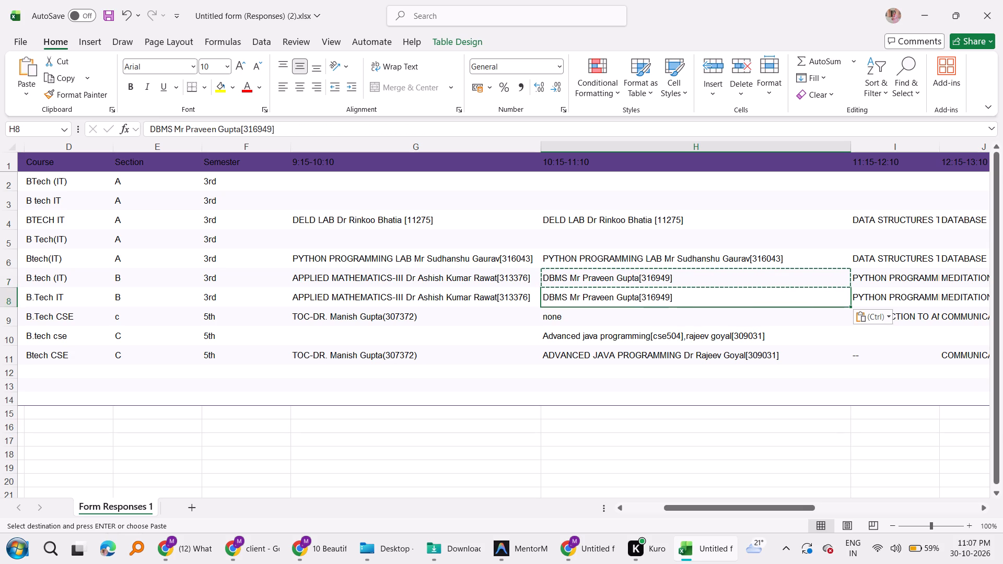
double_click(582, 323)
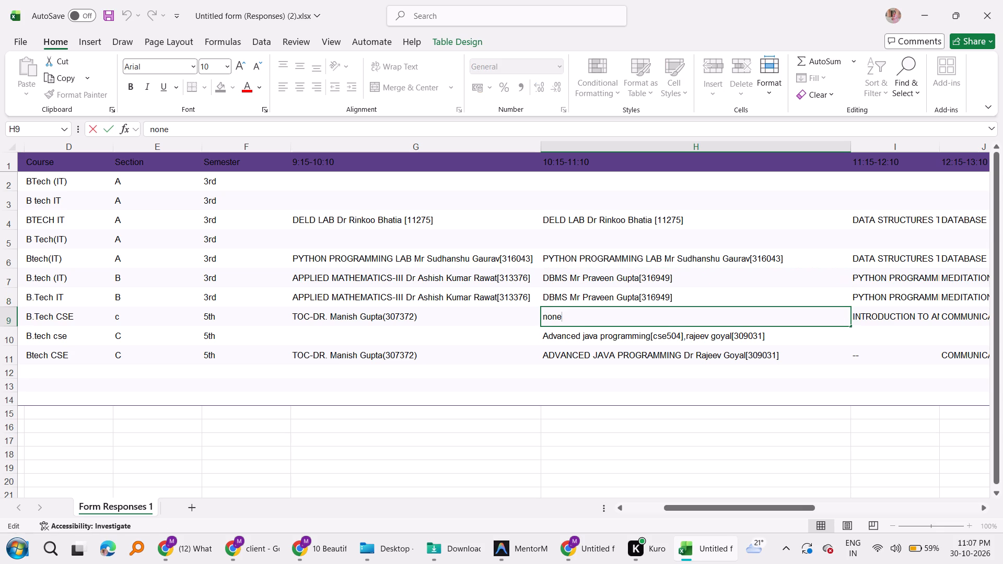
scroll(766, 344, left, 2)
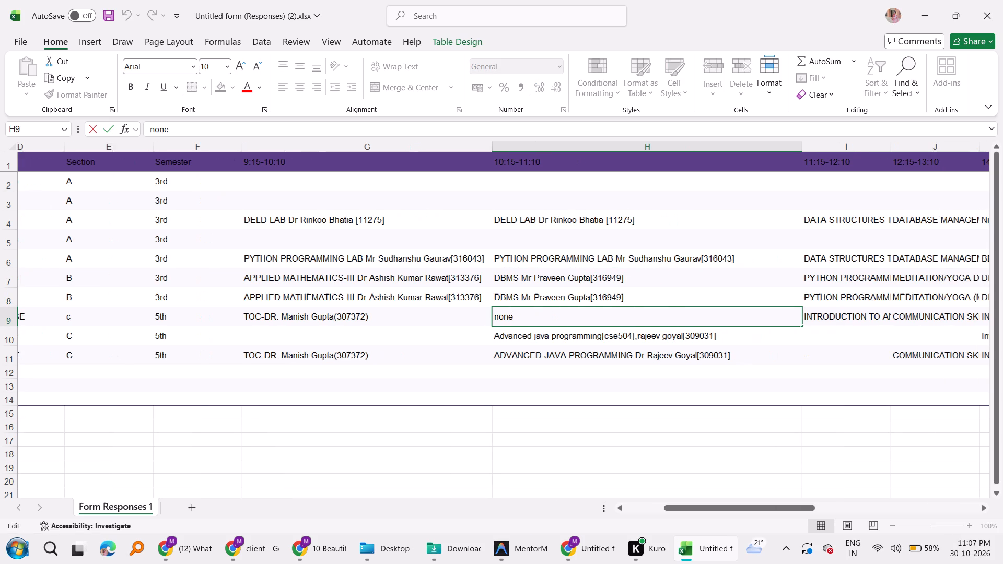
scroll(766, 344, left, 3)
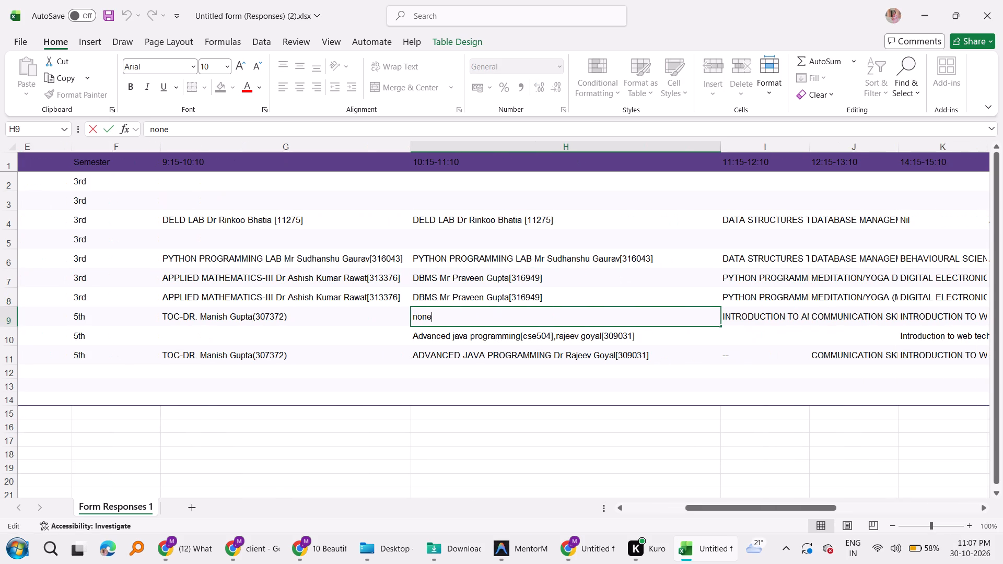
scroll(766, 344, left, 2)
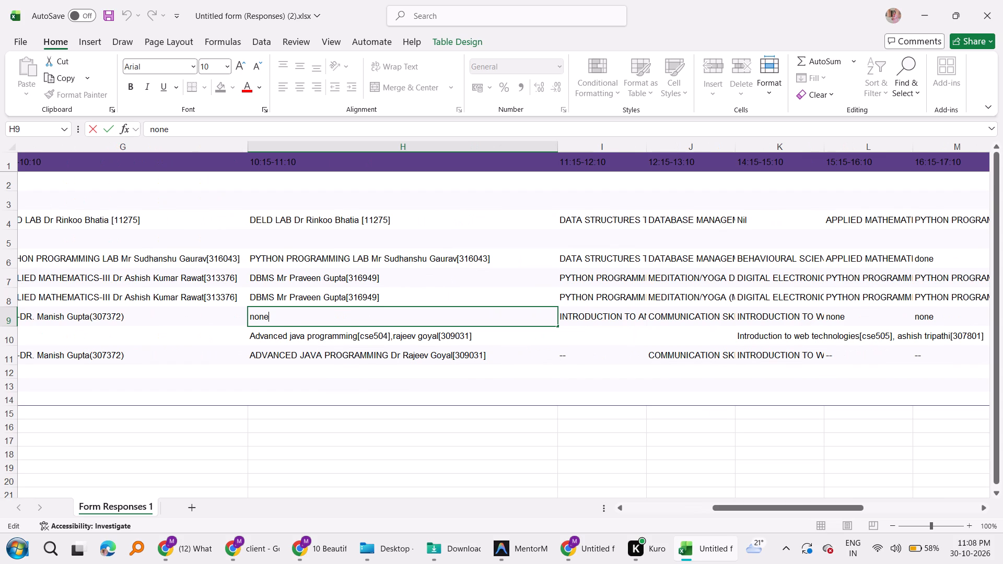
Replace row 11's 10:15-11:10 entry with a copy of row 10's Advanced java programming[cse504] entry.
click(507, 338)
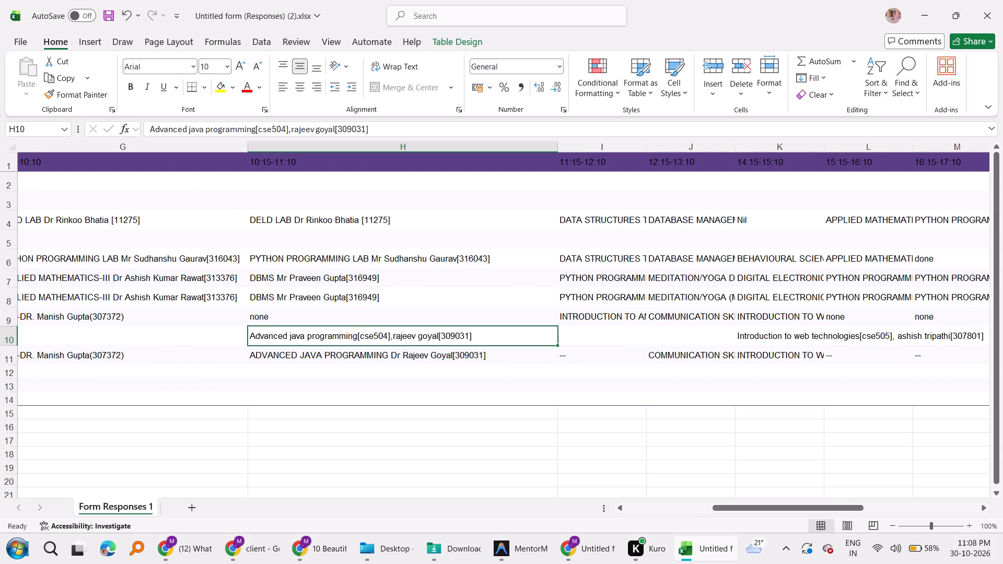
click(500, 363)
click(505, 337)
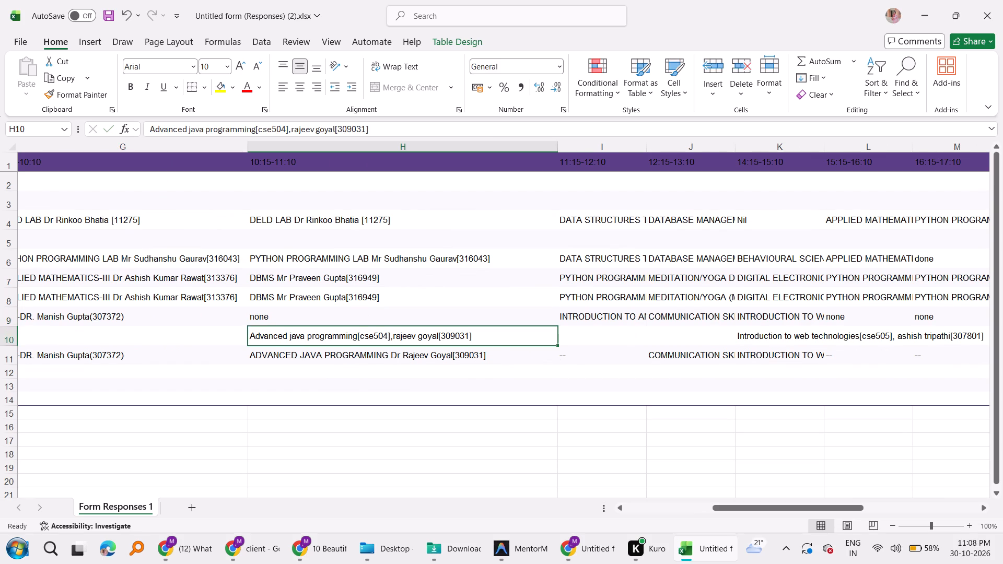
key(ctrl+c)
click(497, 357)
key(ctrl+v)
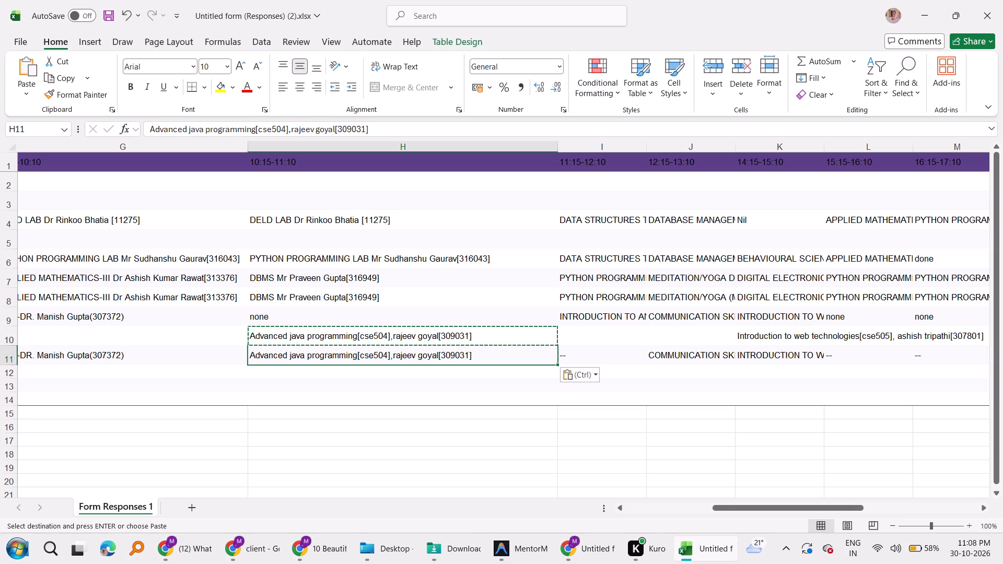
Autofit the widths of the 10:15-11:10 and 11:15-12:10 columns to their contents.
click(489, 386)
double_click(559, 150)
scroll(512, 260, up, 1)
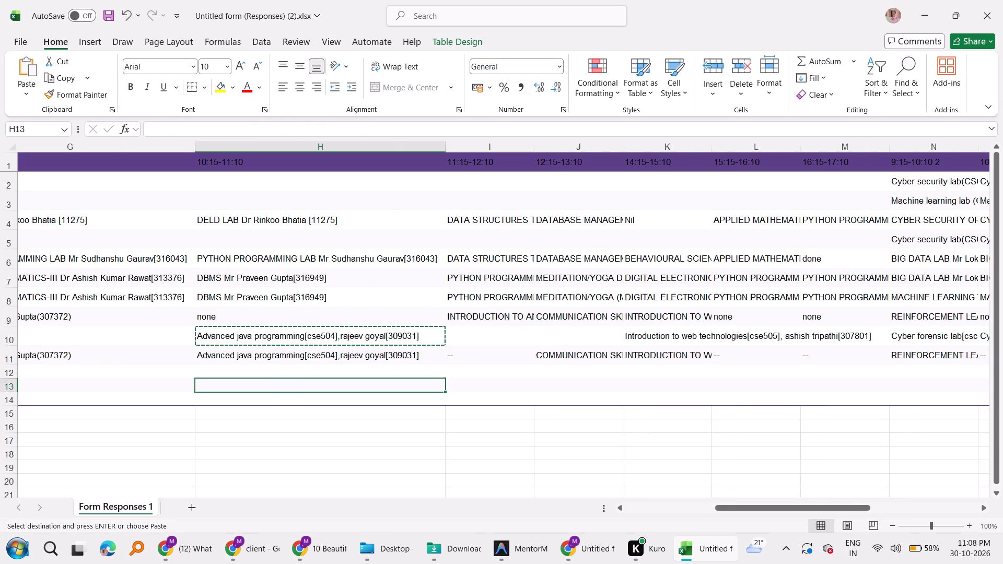
scroll(512, 260, up, 1)
double_click(528, 146)
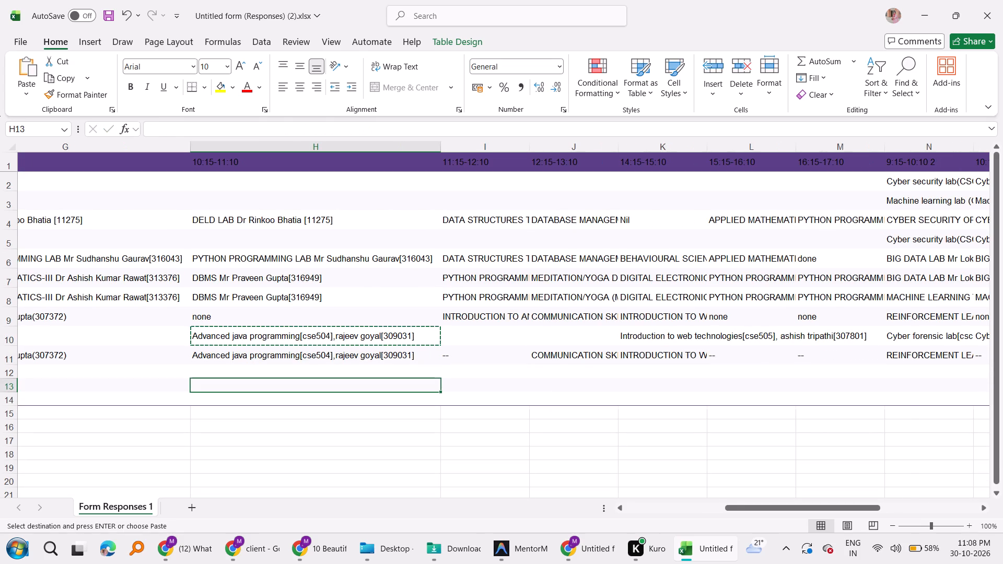
Abbreviate DATA STRUCTURES THROUGH to DSA in row 4's 11:15-12:10 entry, keeping C++ and the teacher details.
double_click(550, 224)
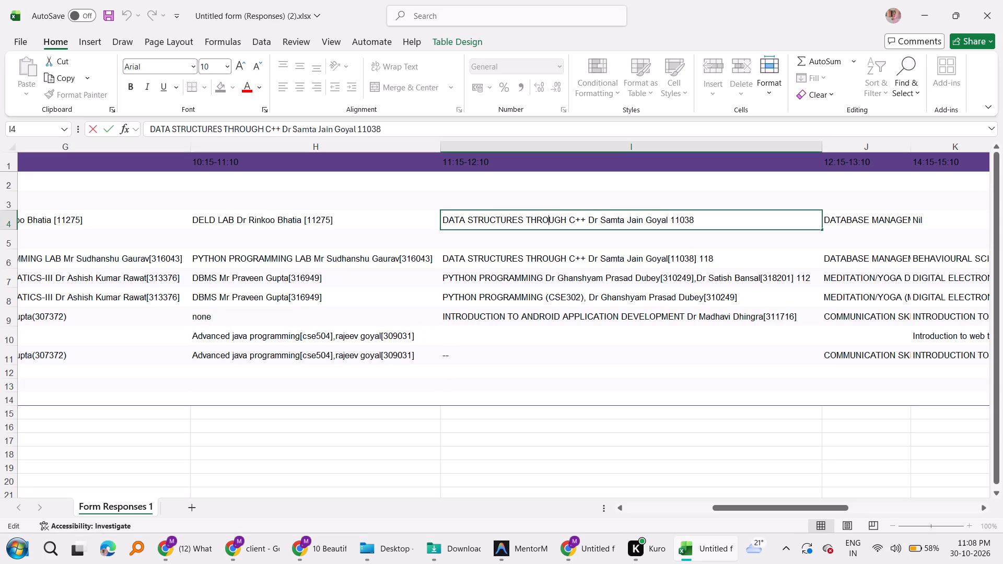
drag(566, 220, 458, 221)
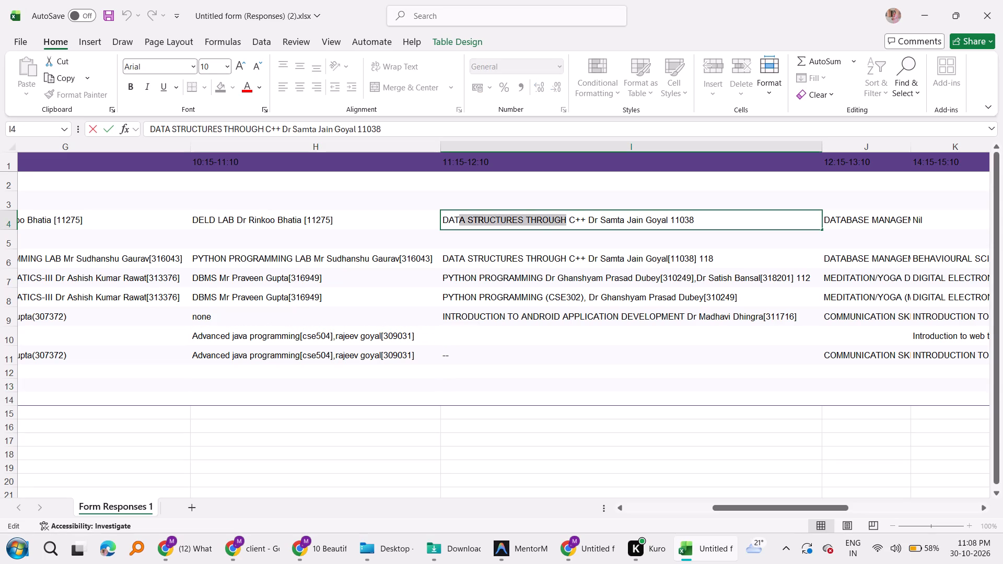
drag(458, 221, 449, 221)
text(SA)
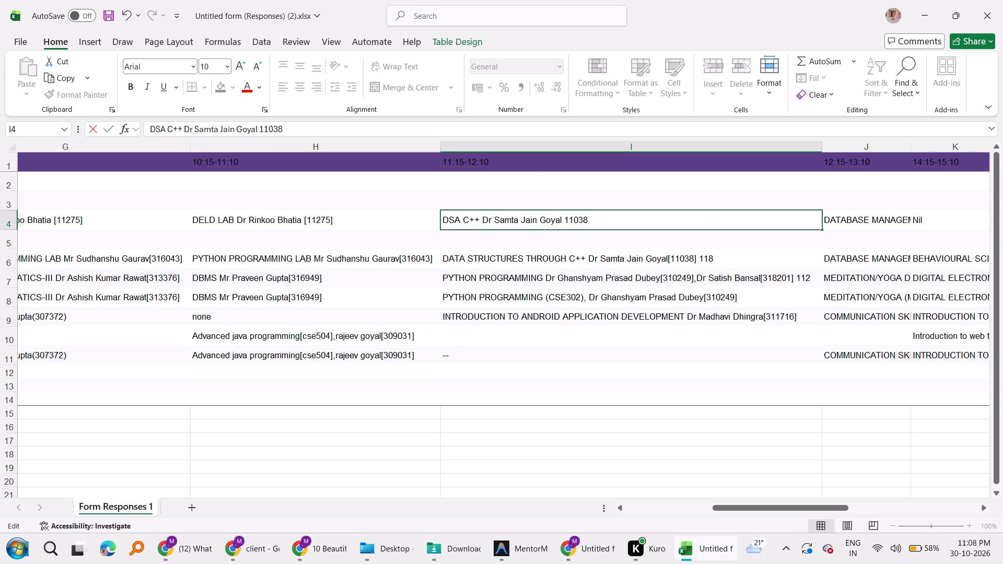
click(615, 232)
Replace row 6's 11:15-12:10 entry with a copy of row 4's DSA C++ entry.
click(625, 211)
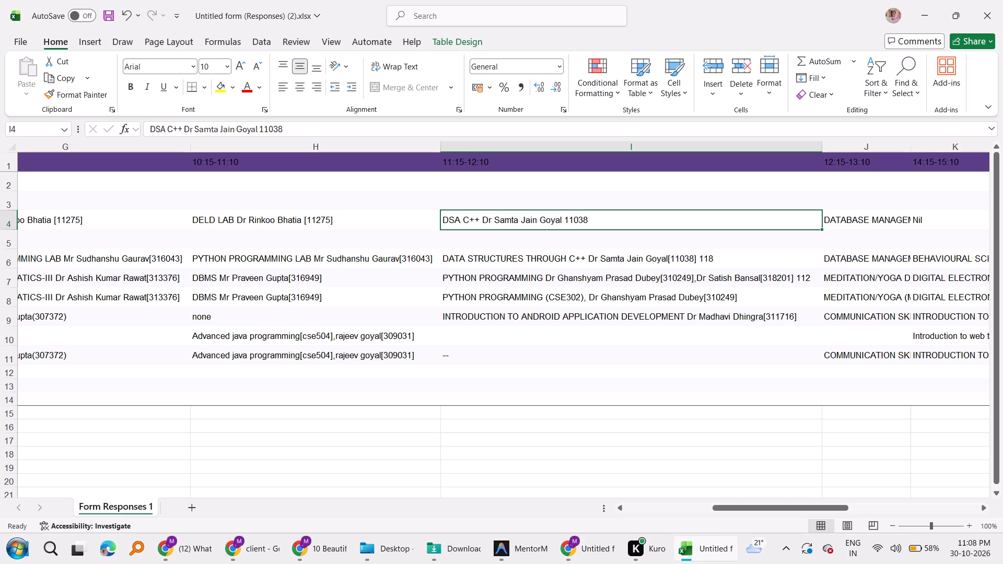
key(ctrl+c)
click(625, 263)
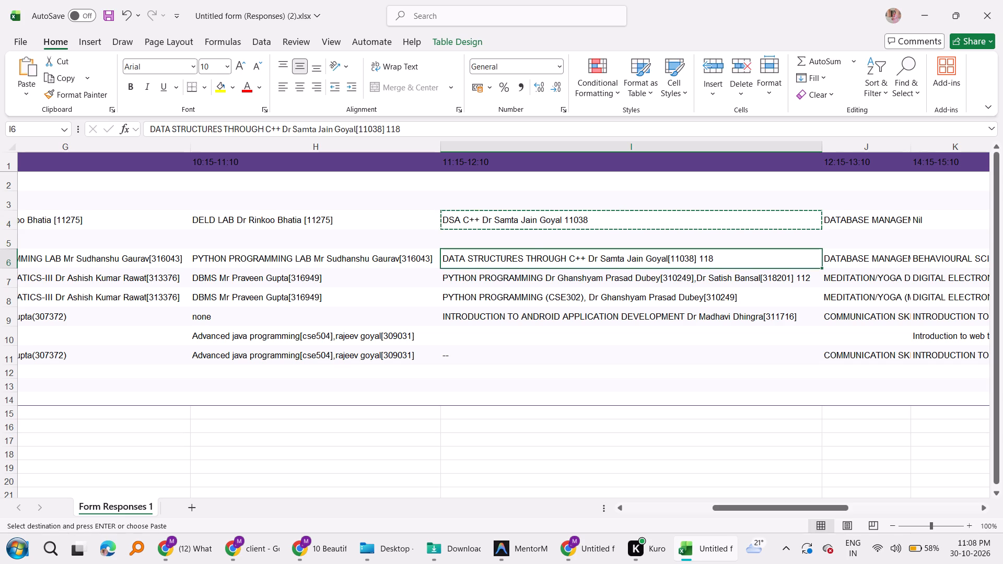
key(ctrl+v)
Replace row 7's 11:15-12:10 entry with a copy of row 8's PYTHON PROGRAMMING (CSE302) entry.
scroll(362, 314, right, 9)
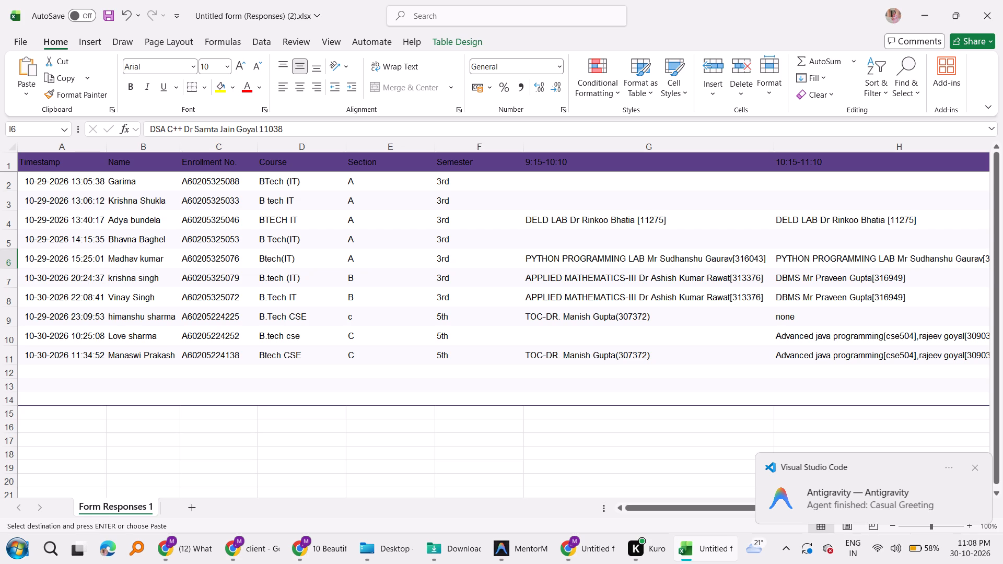
scroll(167, 250, left, 7)
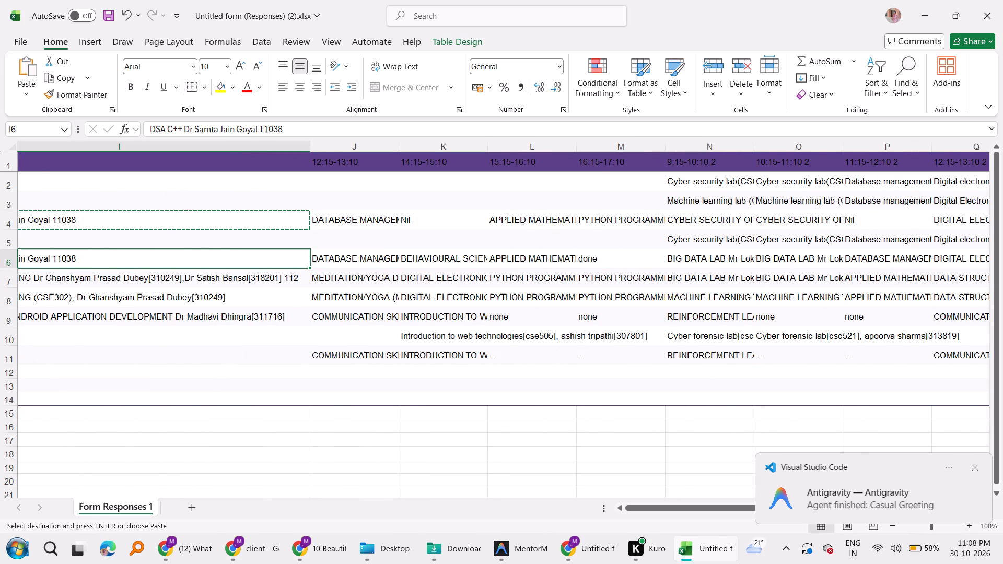
double_click(391, 272)
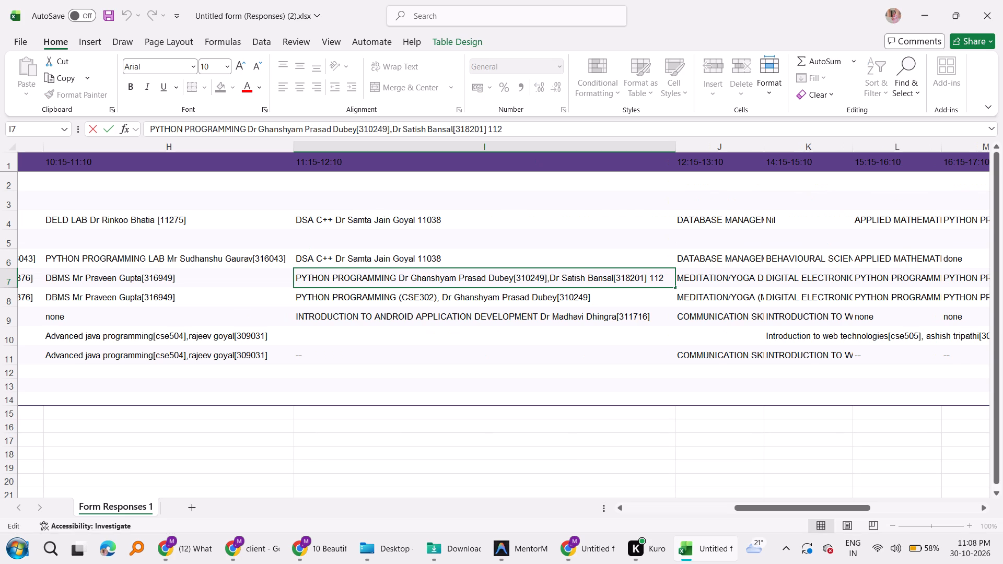
click(540, 297)
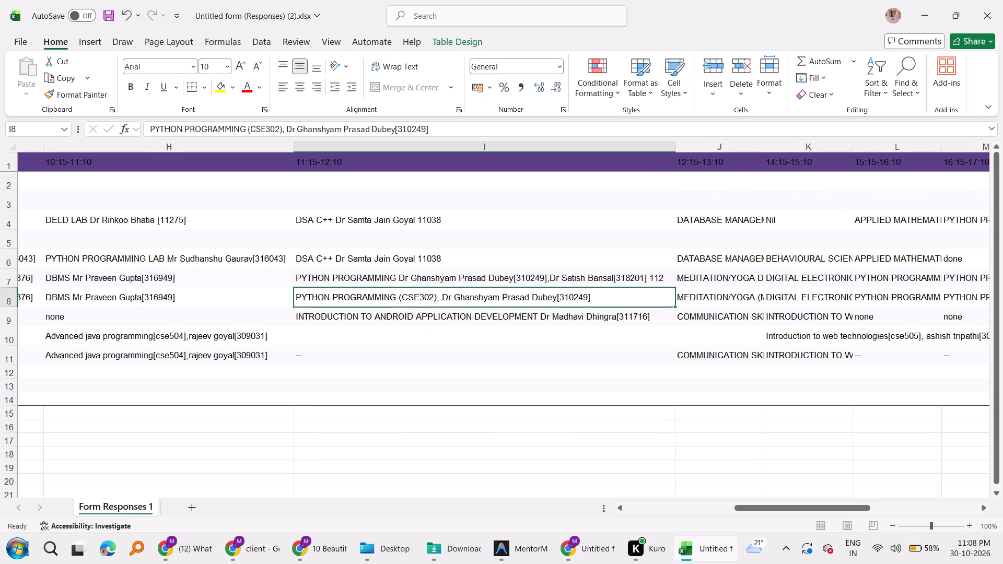
key(ctrl+c)
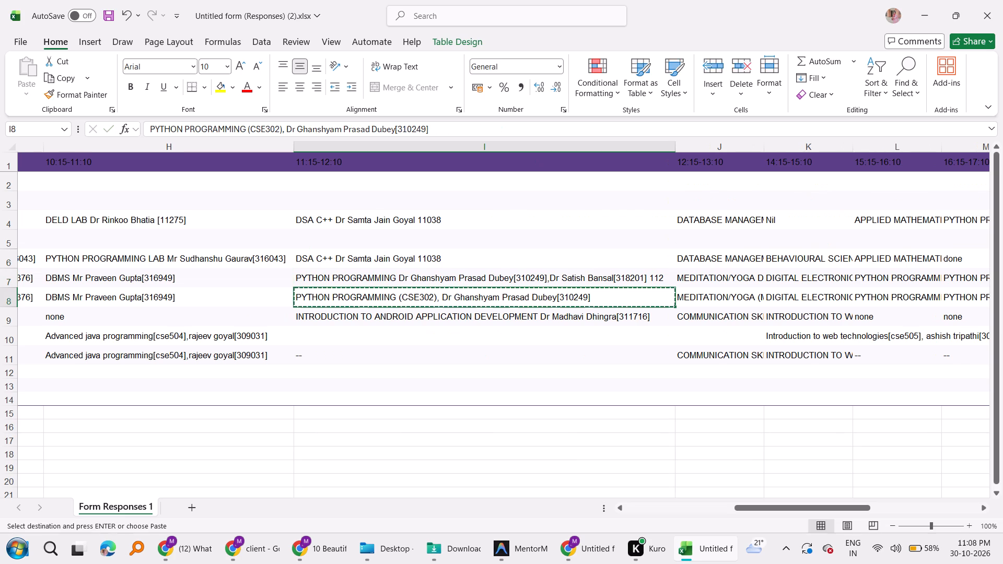
click(552, 283)
key(ctrl+v)
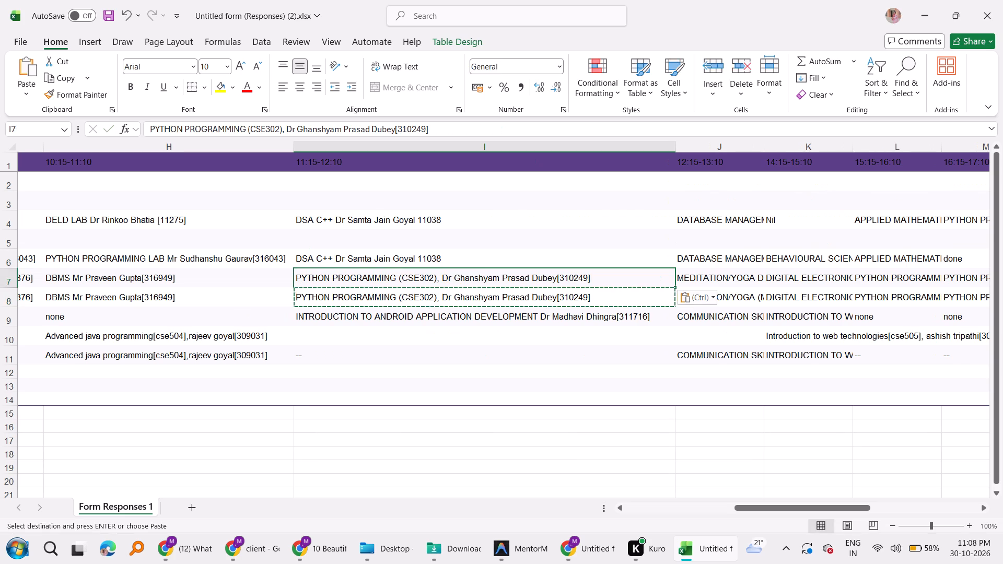
Remove the course code (CSE302) from row 8's PYTHON PROGRAMMING entry in the 11:15-12:10 column.
double_click(434, 301)
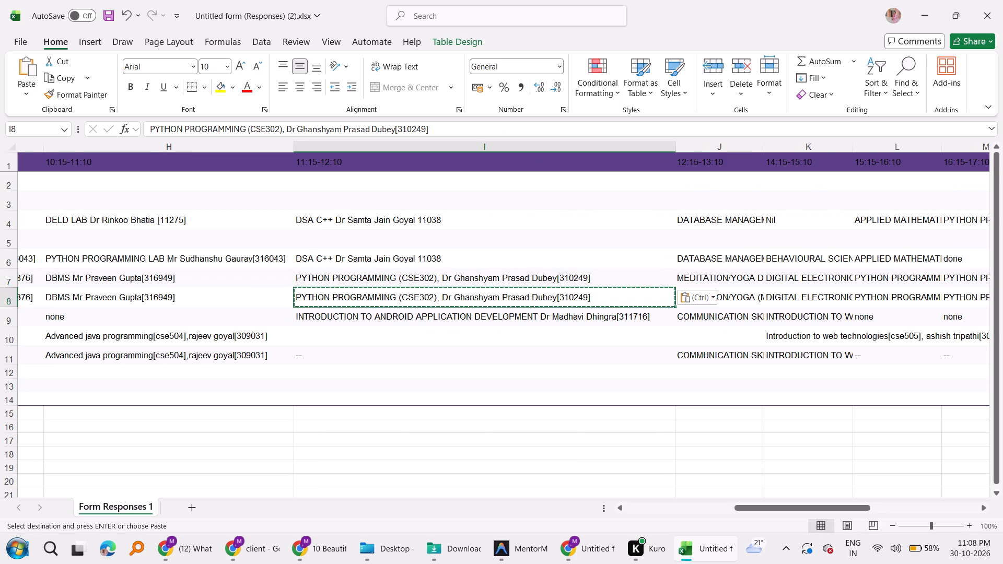
key(Right)
key(BackSpace)
key(BackSpace)
key(BackSpace)
key(BackSpace)
key(BackSpace)
key(BackSpace)
key(BackSpace)
key(BackSpace)
key(BackSpace)
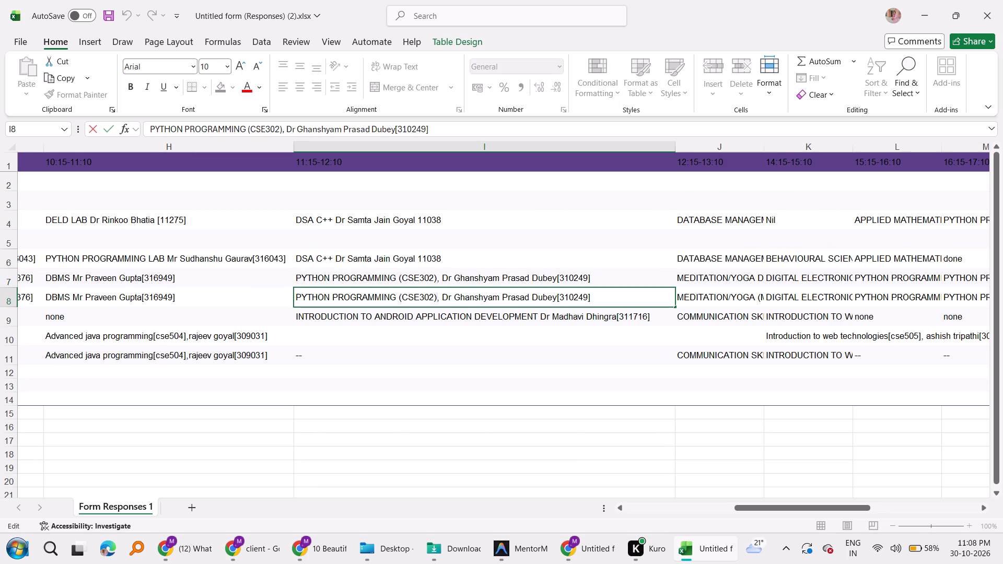
Remove the course code (CSE302) from row 7's PYTHON PROGRAMMING entry in the 11:15-12:10 column.
double_click(437, 280)
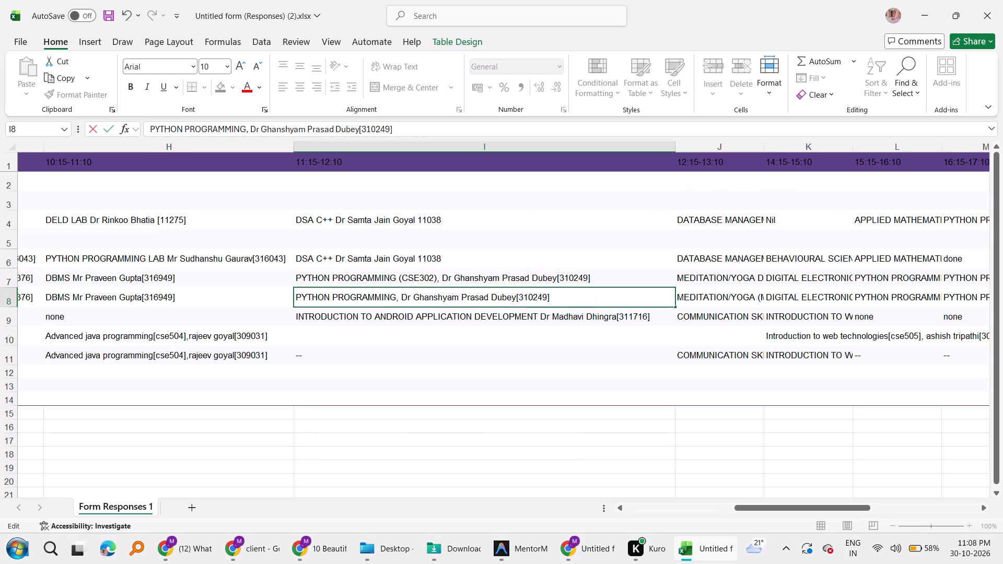
key(BackSpace)
key(BackSpace)
key(BackSpace)
key(BackSpace)
key(BackSpace)
key(BackSpace)
key(BackSpace)
key(BackSpace)
key(BackSpace)
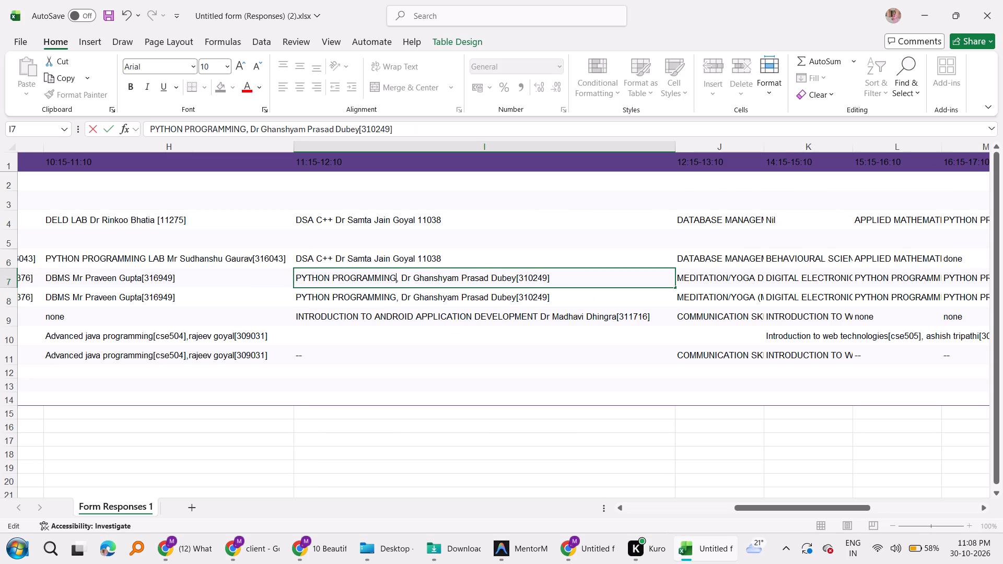
click(514, 324)
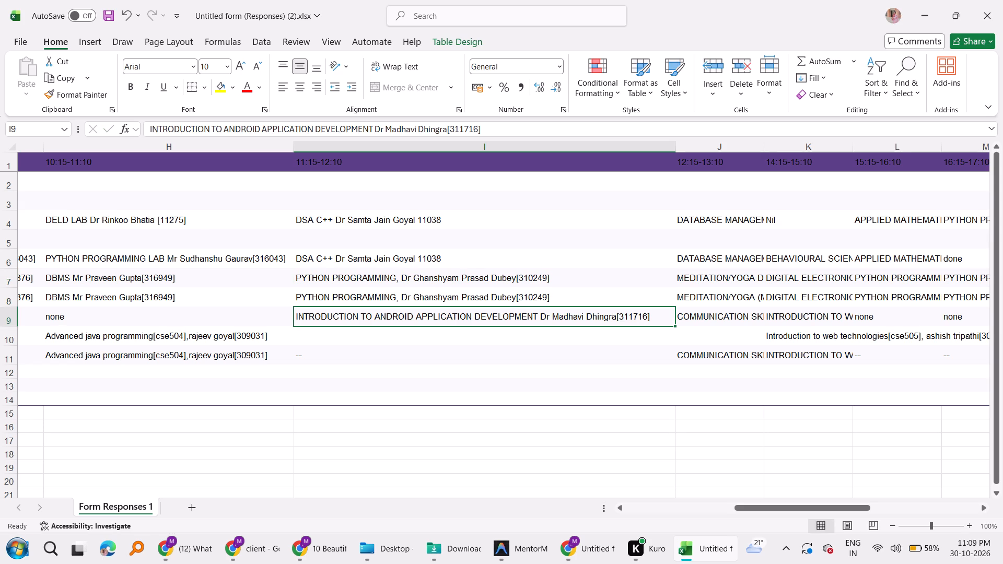
Autofit the 11:15-12:10 column's width to its shortened entries.
scroll(527, 336, right, 2)
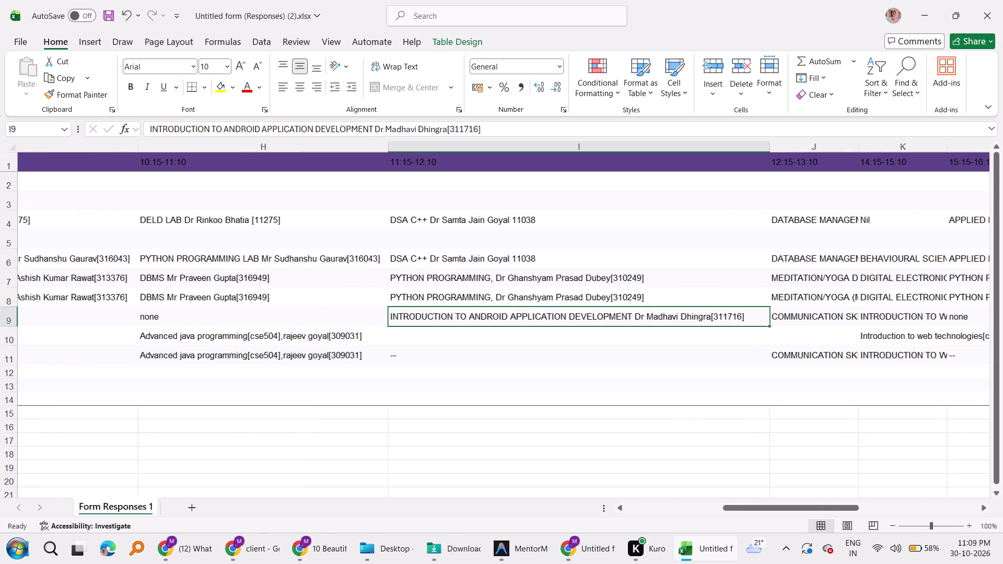
scroll(527, 336, right, 4)
scroll(527, 336, left, 1)
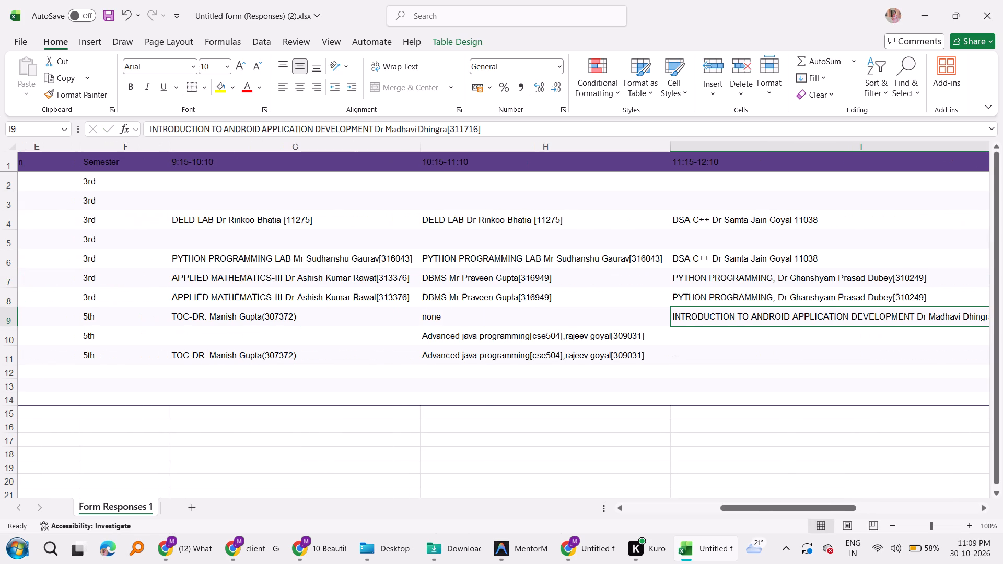
scroll(527, 336, left, 2)
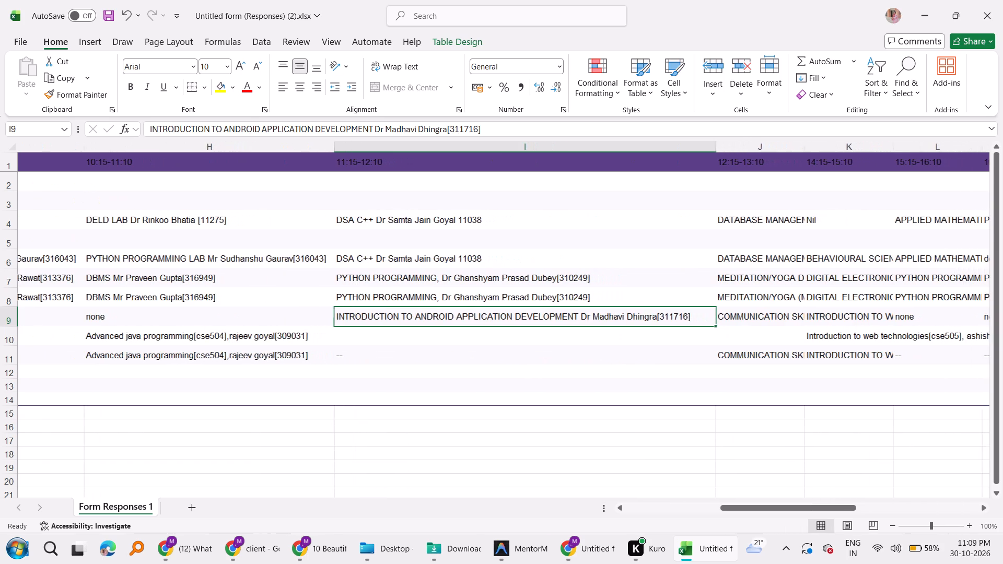
scroll(527, 336, left, 1)
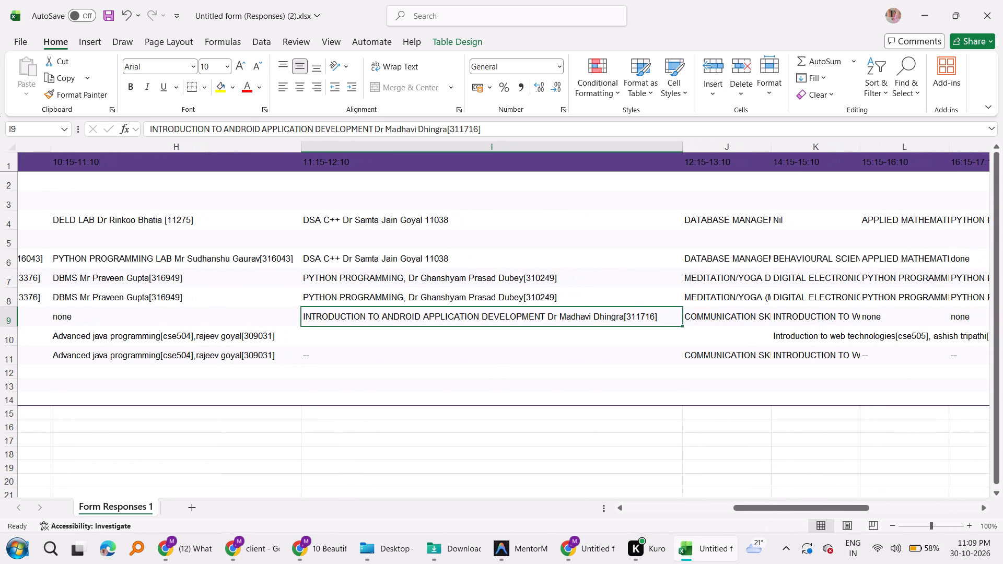
double_click(681, 148)
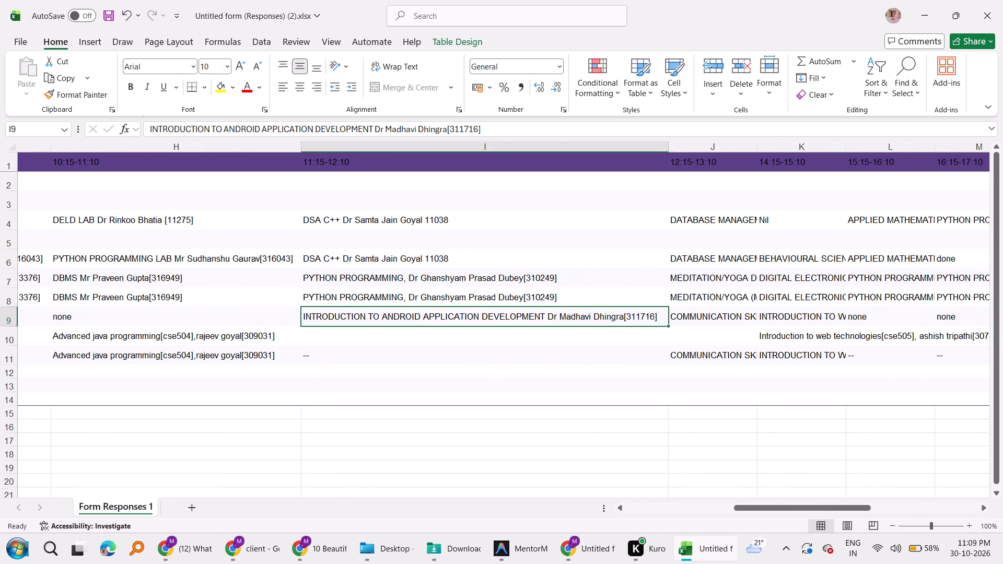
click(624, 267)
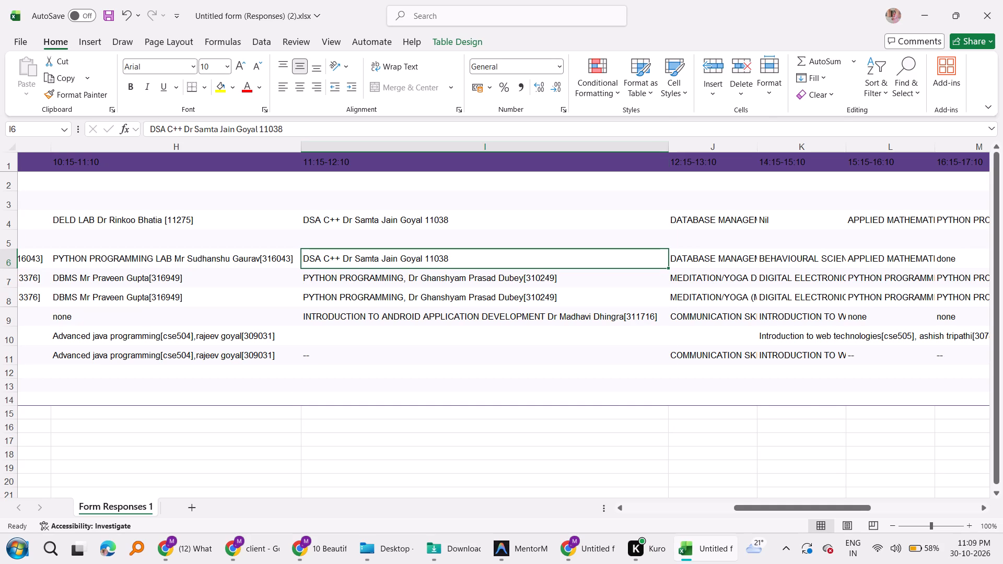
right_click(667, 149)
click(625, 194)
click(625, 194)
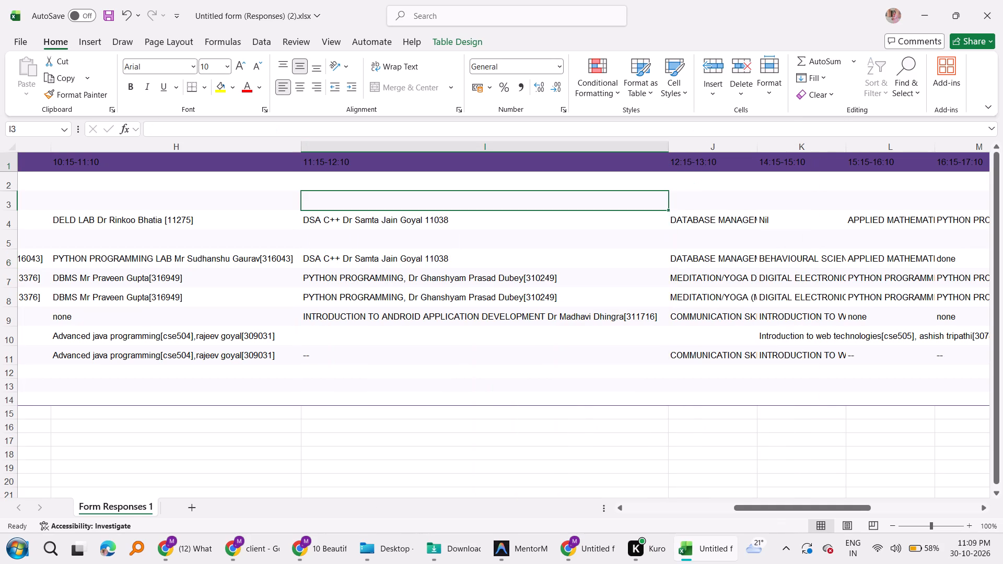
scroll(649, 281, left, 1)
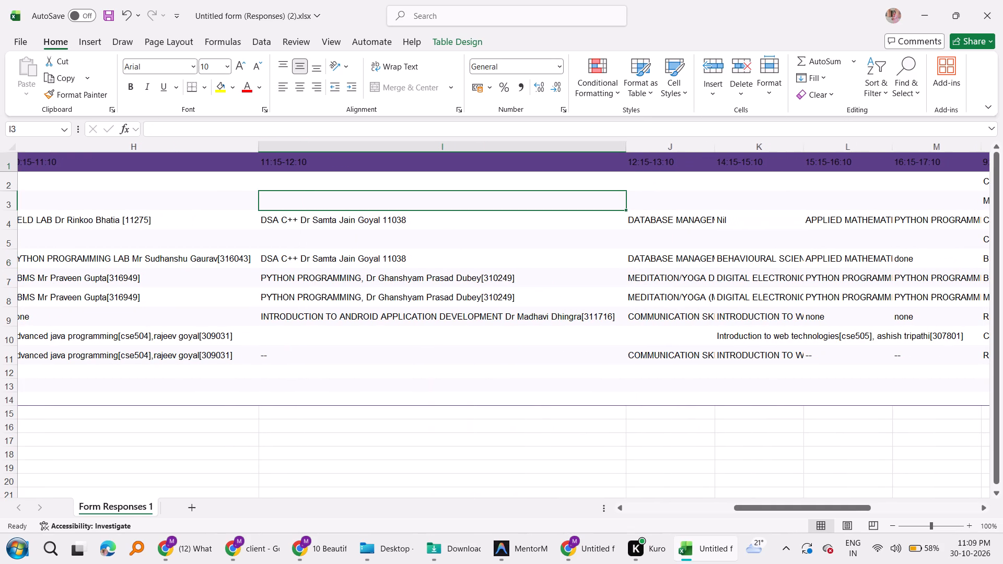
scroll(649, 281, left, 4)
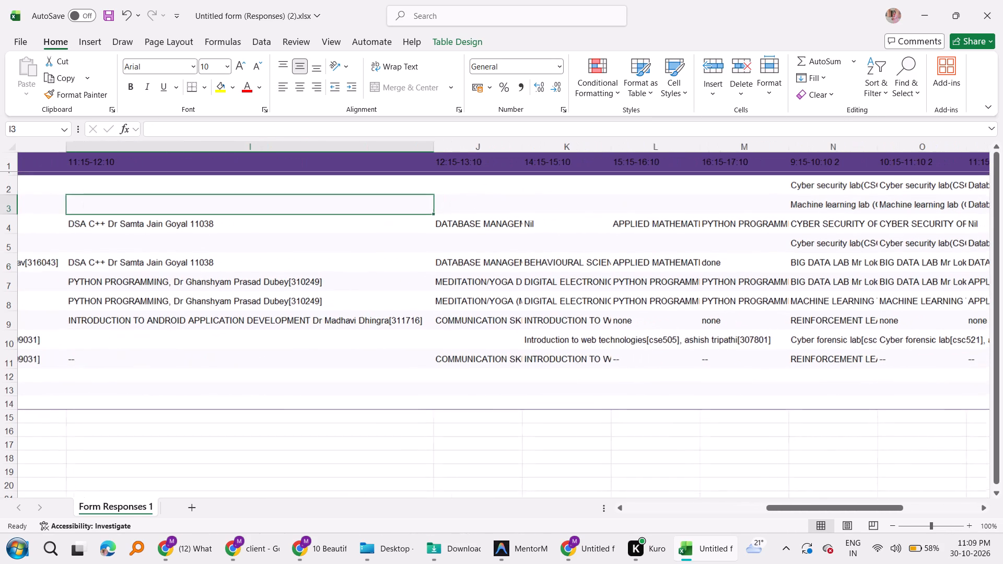
Autofit the 12:15-13:10 column's width to its entries.
scroll(649, 281, left, 1)
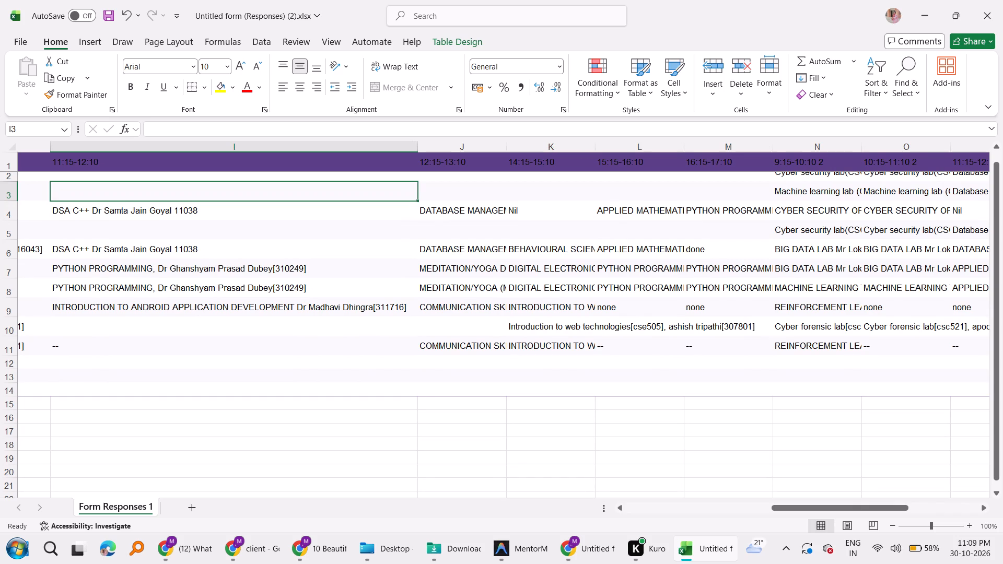
double_click(506, 148)
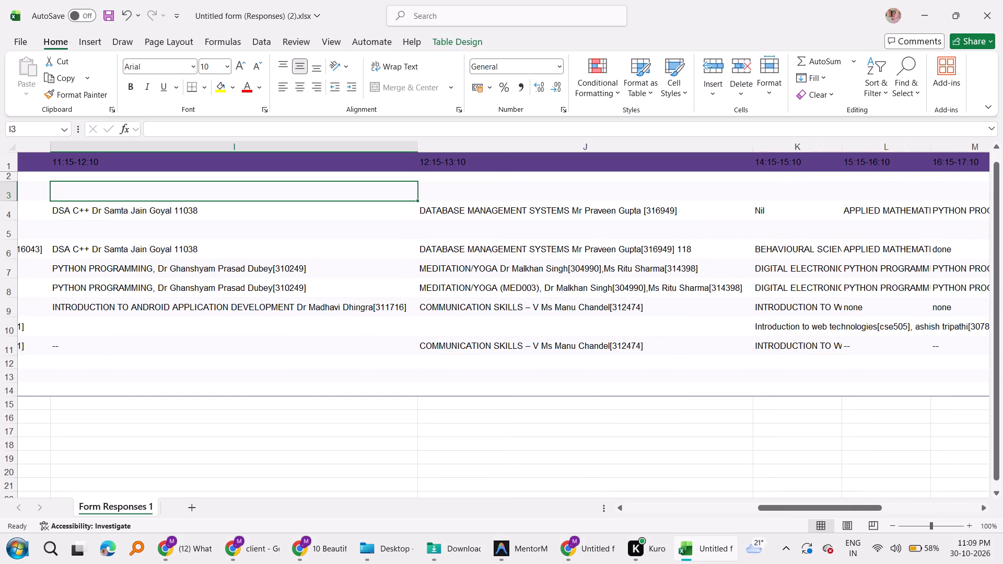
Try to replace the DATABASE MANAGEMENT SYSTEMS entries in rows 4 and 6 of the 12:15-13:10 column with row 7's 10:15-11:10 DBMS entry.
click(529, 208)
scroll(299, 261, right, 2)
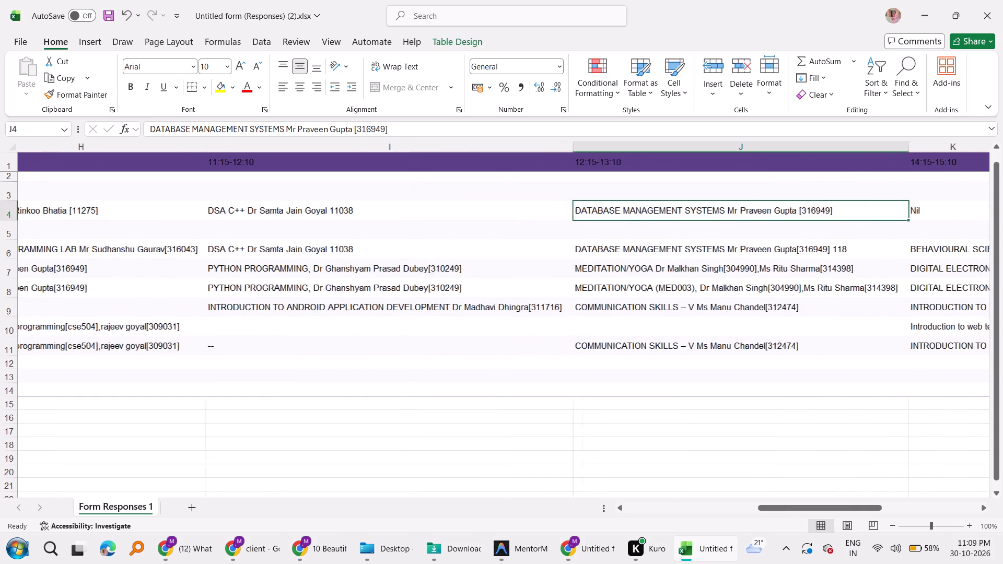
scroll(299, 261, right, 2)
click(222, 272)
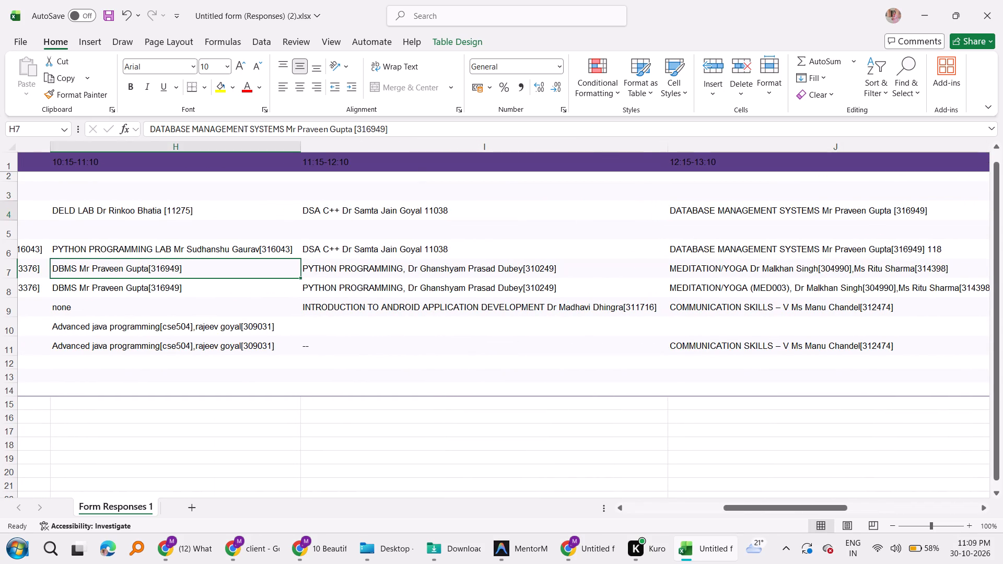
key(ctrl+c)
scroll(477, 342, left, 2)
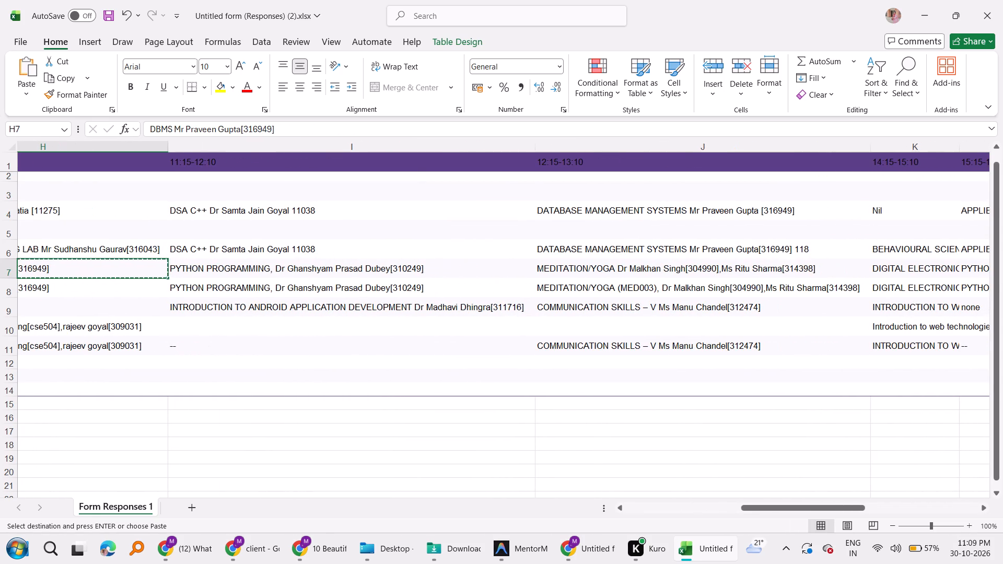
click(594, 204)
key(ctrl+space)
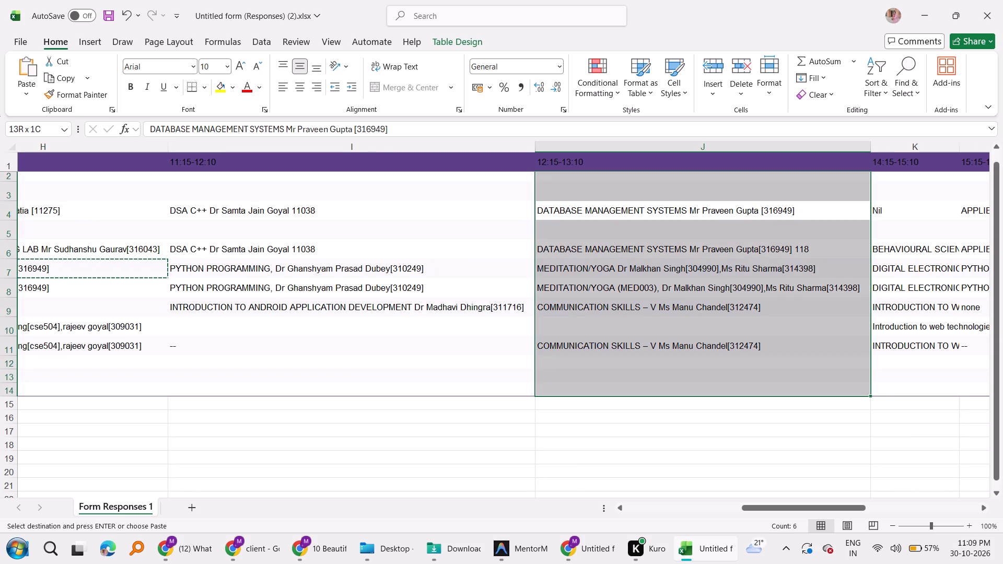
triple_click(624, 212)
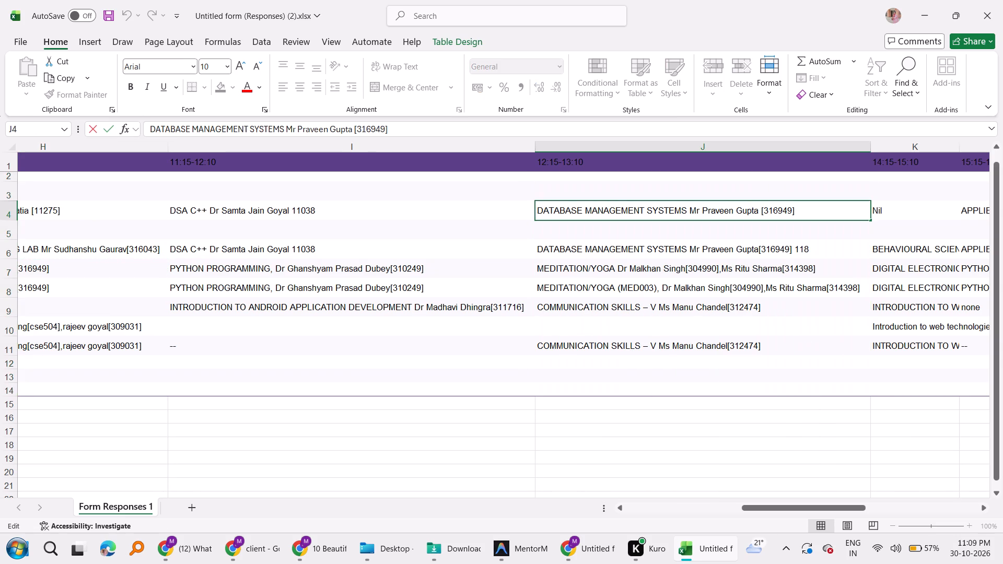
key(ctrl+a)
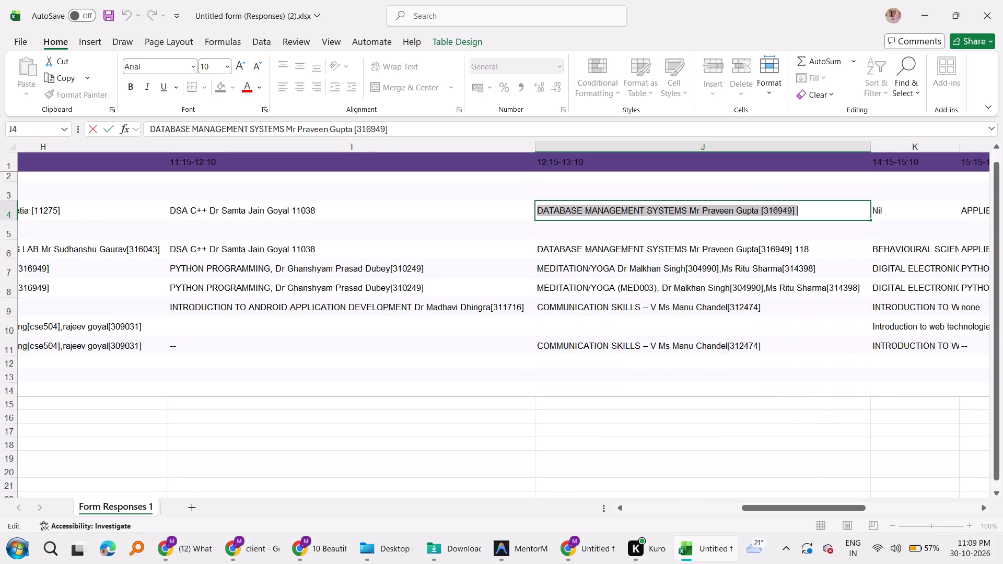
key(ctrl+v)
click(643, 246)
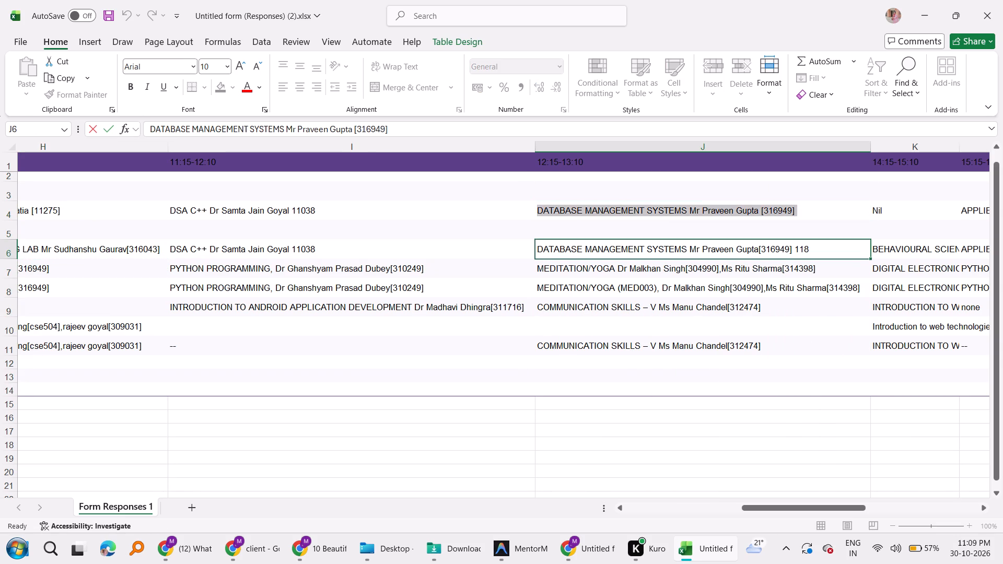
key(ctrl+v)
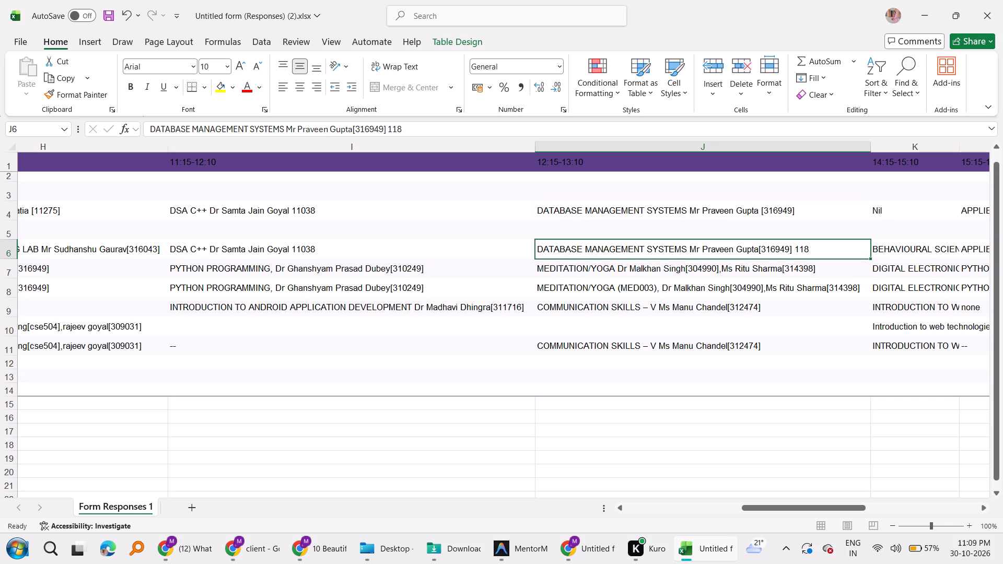
Replace the 12:15-13:10 entries in rows 4 and 6 with a copy of row 8's 10:15-11:10 DBMS entry.
scroll(273, 351, right, 2)
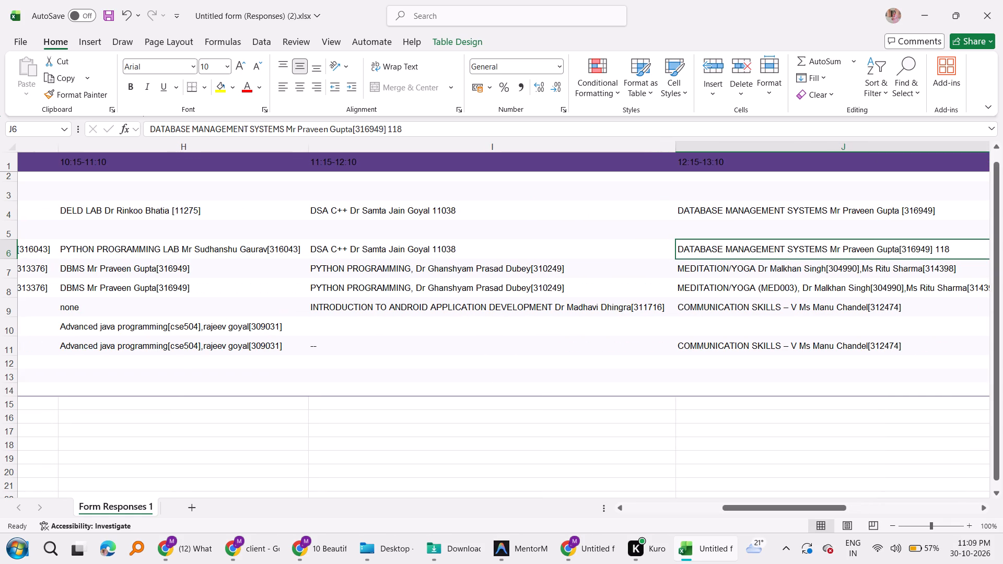
click(180, 278)
key(ctrl+c)
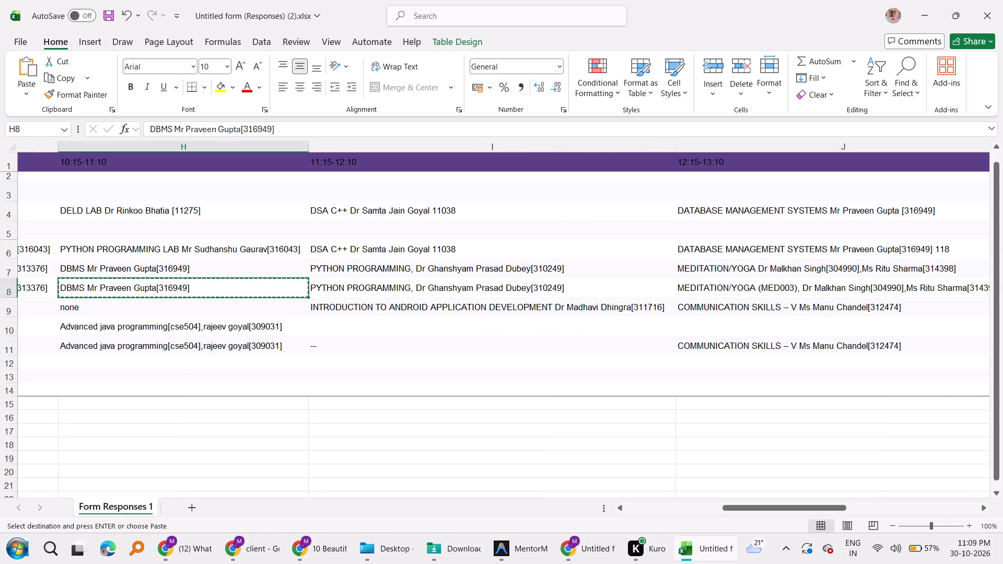
click(744, 216)
key(ctrl+v)
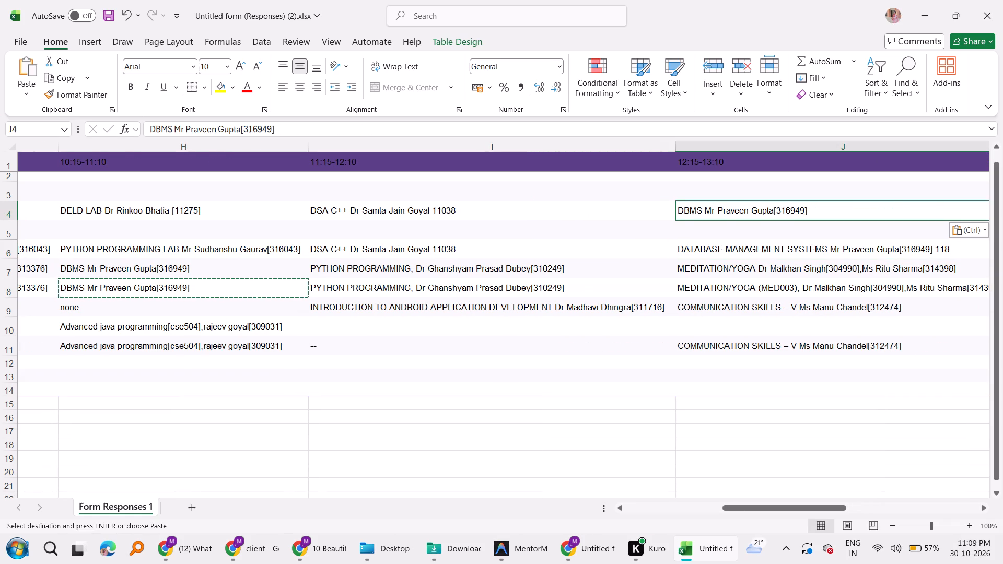
click(750, 246)
key(ctrl+v)
Look over the timetable entries across the time-slot columns, including row 9's COMMUNICATION SKILLS entry at 12:15-13:10.
scroll(750, 246, left, 1)
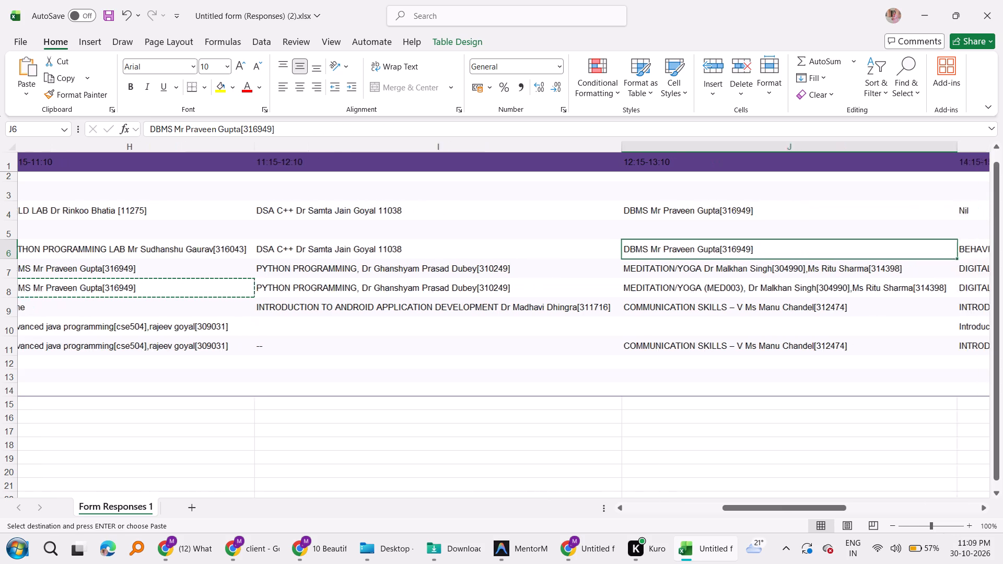
scroll(750, 246, left, 2)
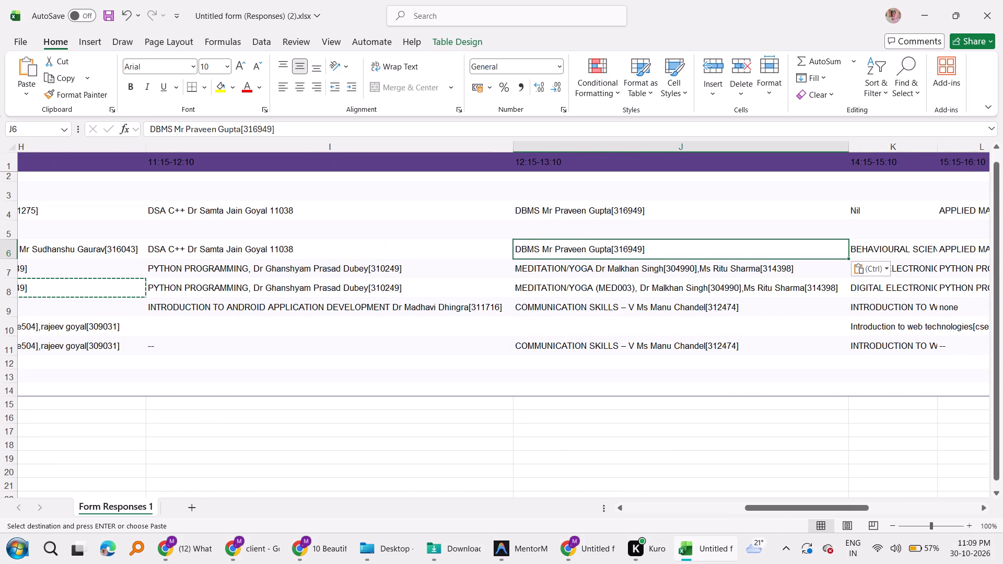
click(661, 309)
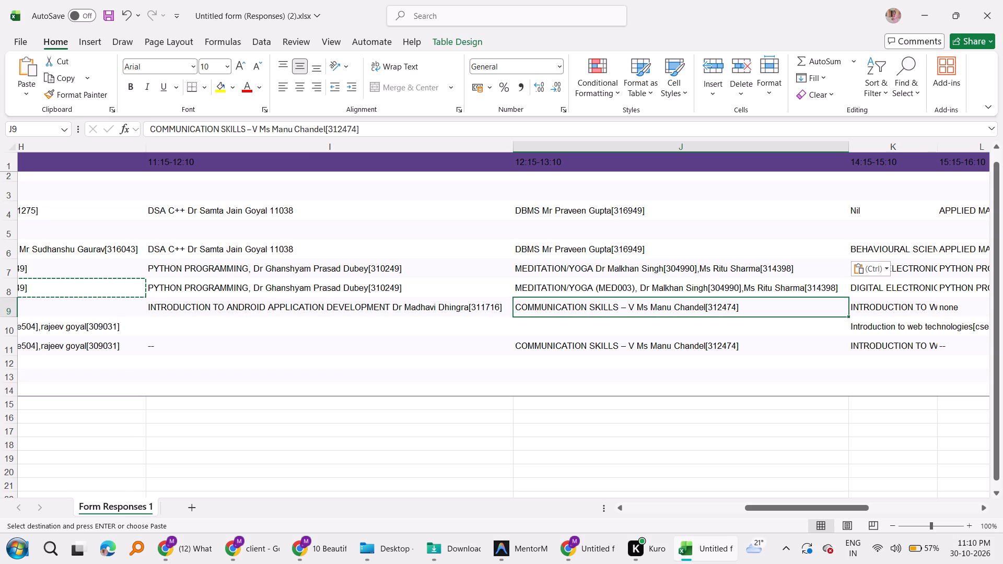
scroll(667, 354, right, 1)
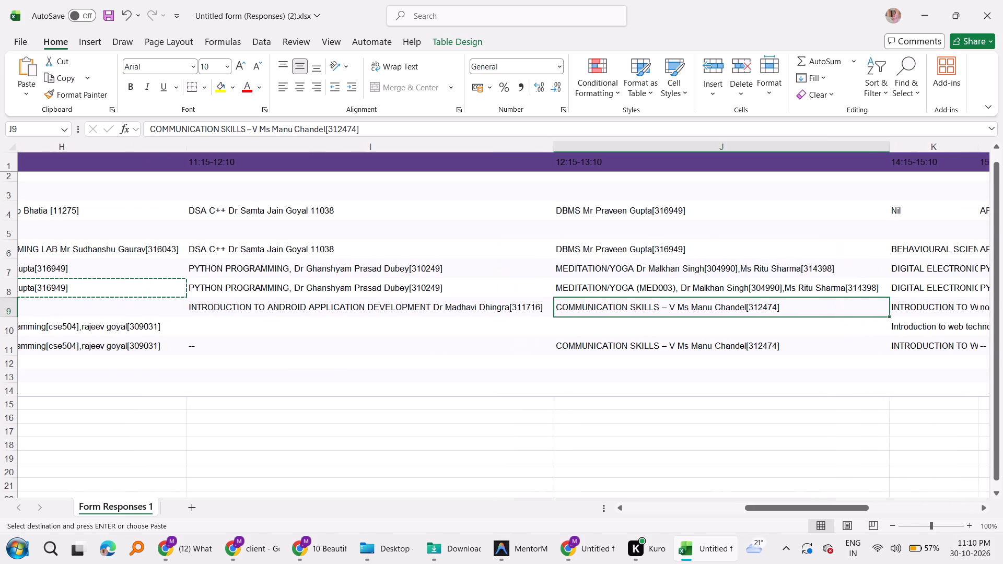
scroll(667, 354, right, 4)
scroll(667, 354, left, 1)
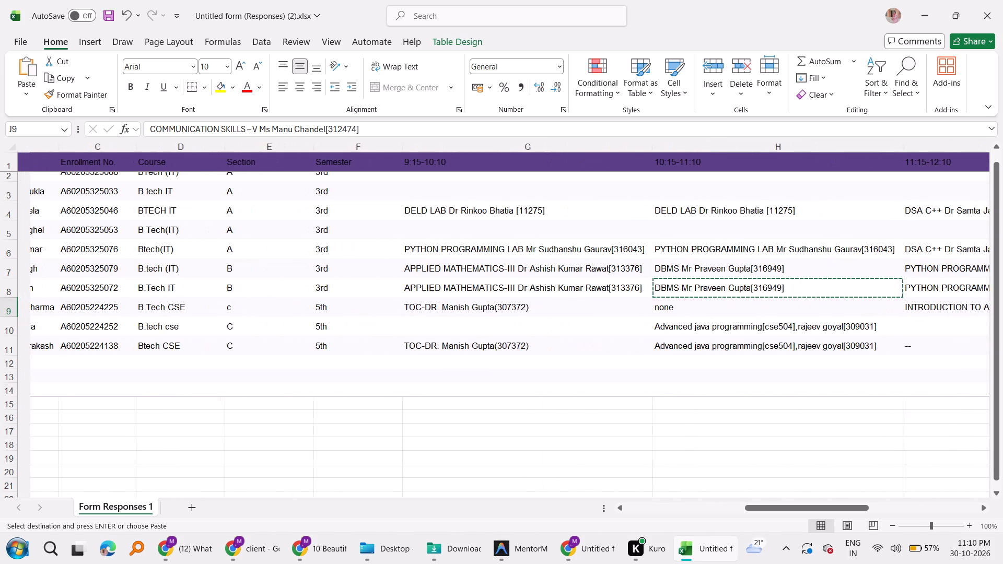
scroll(667, 354, left, 2)
scroll(667, 354, right, 2)
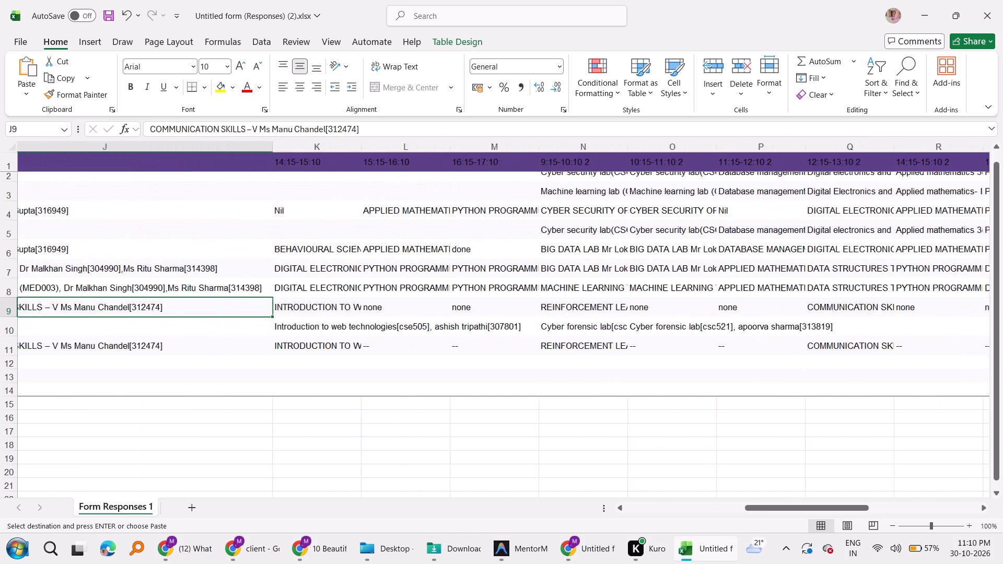
scroll(667, 354, right, 3)
scroll(667, 354, left, 1)
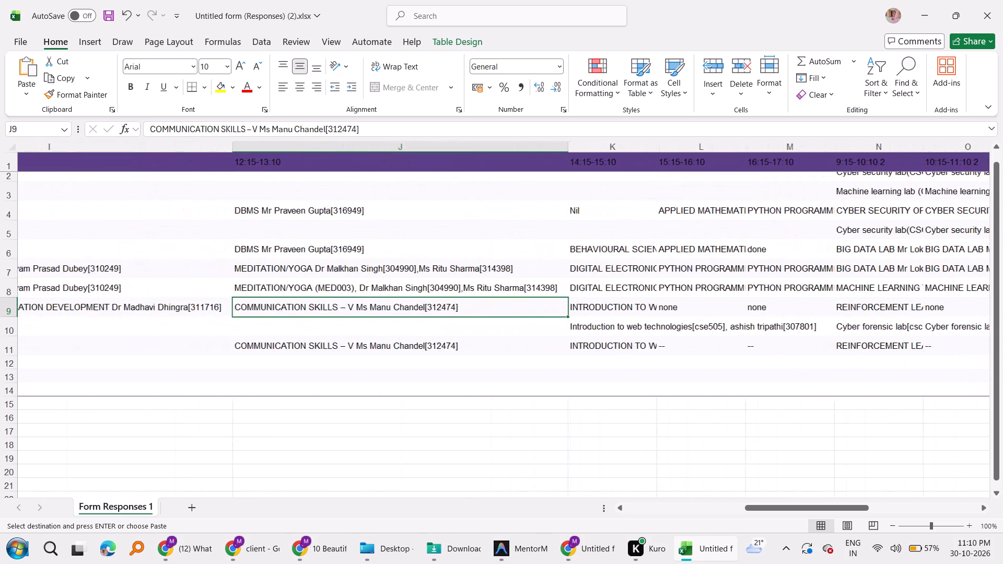
scroll(667, 354, left, 1)
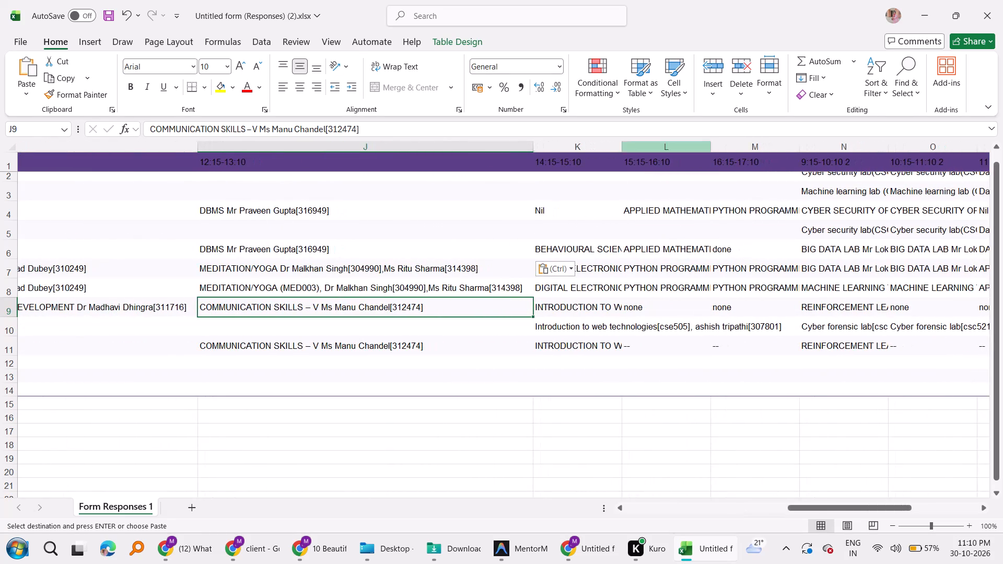
Autofit the widths of the 12:15-13:10 and 14:15-15:10 columns to their entries.
double_click(535, 146)
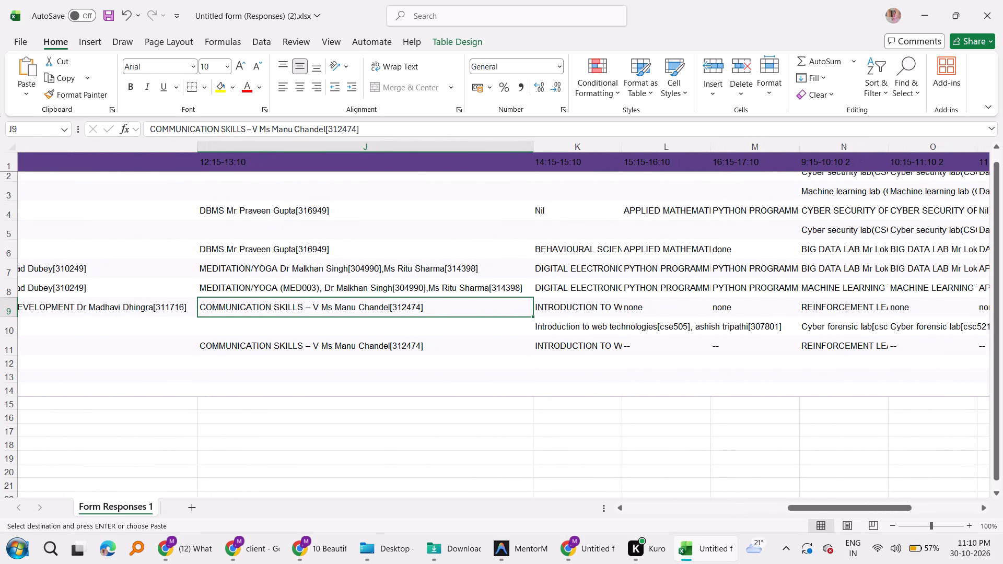
double_click(622, 148)
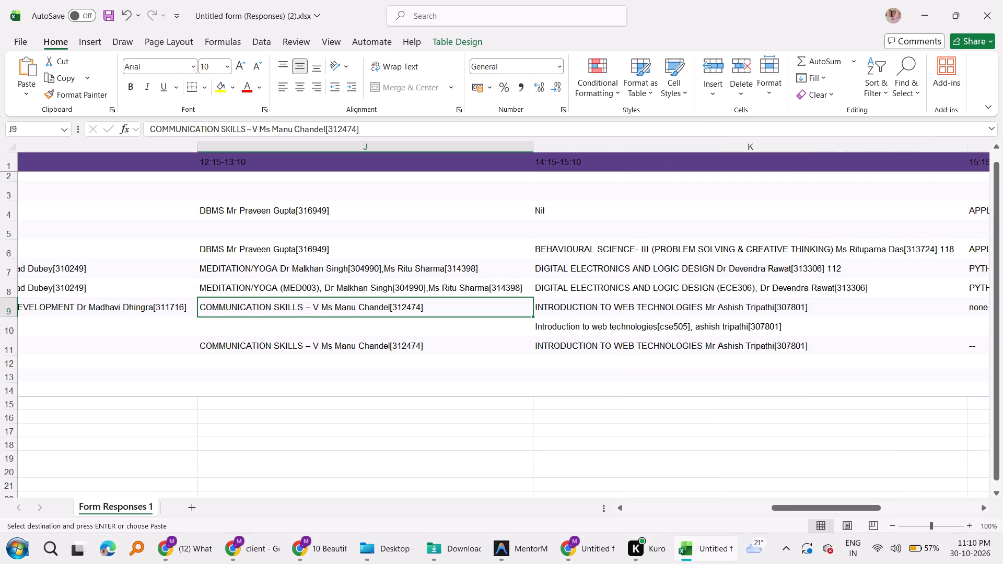
Remove (PROBLEM SOLVING & CREATIVE THINKING) and the trailing 118 from row 6's BEHAVIOURAL SCIENCE- III entry in the 14:15-15:10 column.
scroll(620, 278, left, 1)
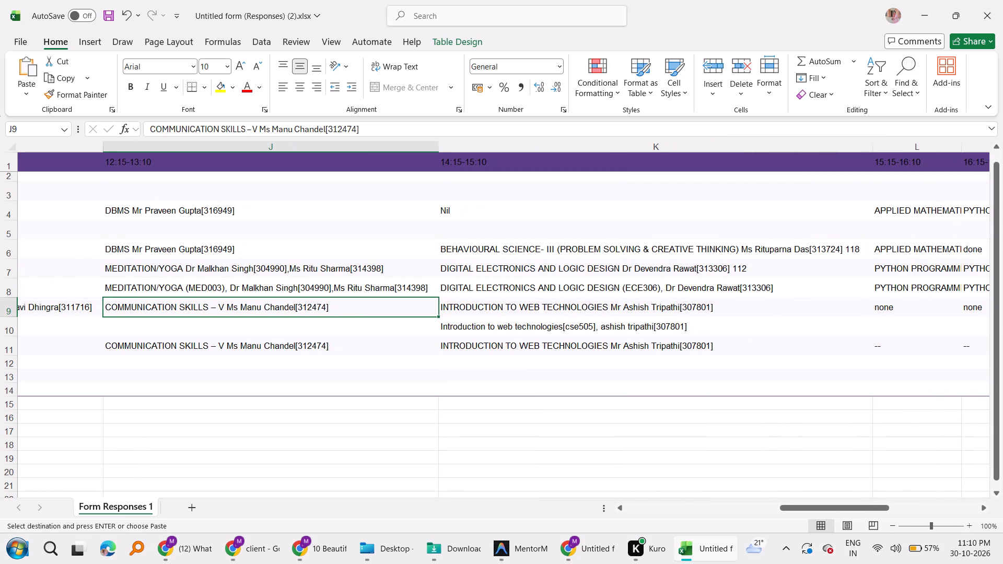
double_click(558, 251)
drag(558, 251, 648, 246)
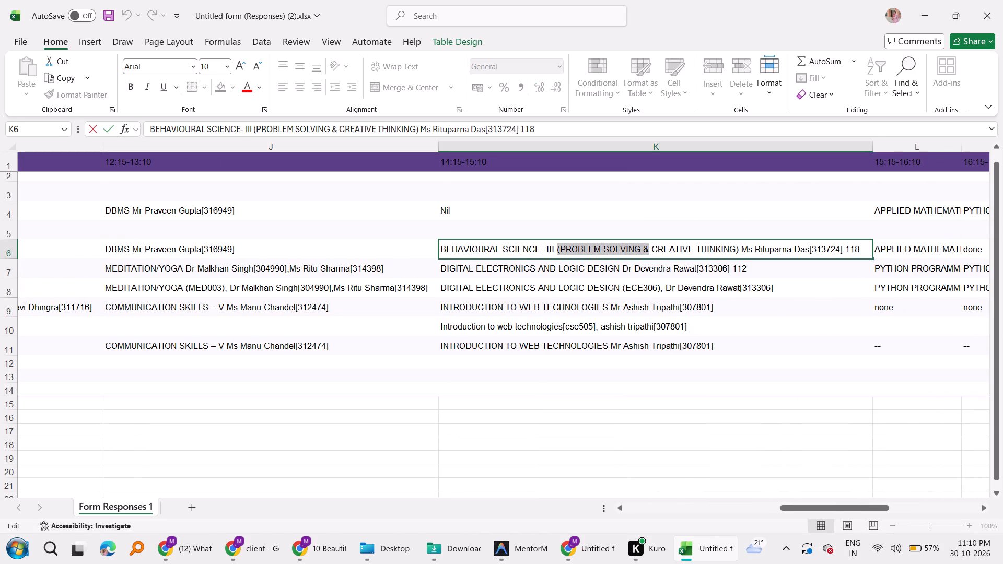
drag(648, 246, 739, 246)
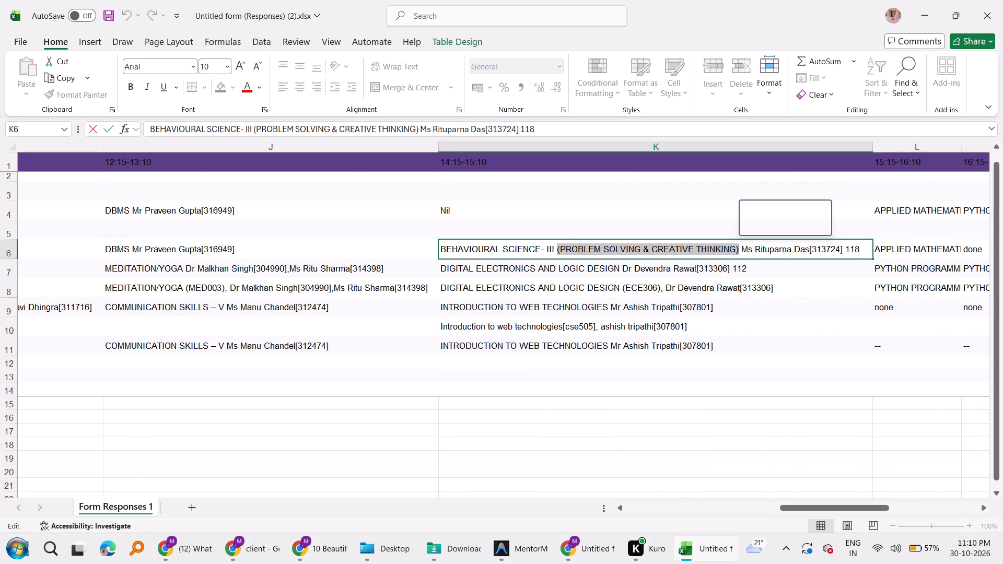
key(BackSpace)
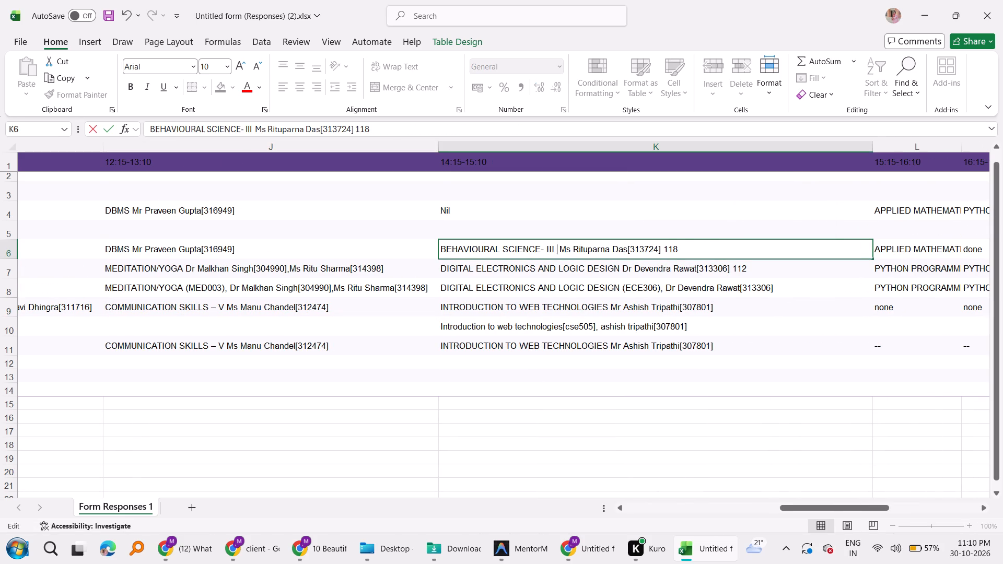
click(722, 246)
key(BackSpace)
key(BackSpace)
key(BackSpace)
key(BackSpace)
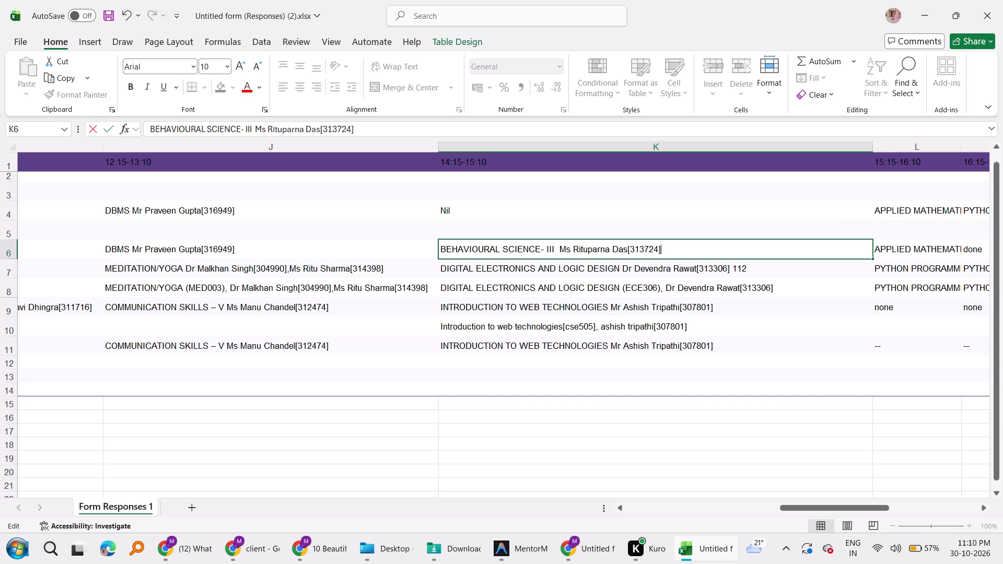
Shorten row 7's 14:15-15:10 subject to DELD and remove the trailing 112 from that entry.
double_click(635, 272)
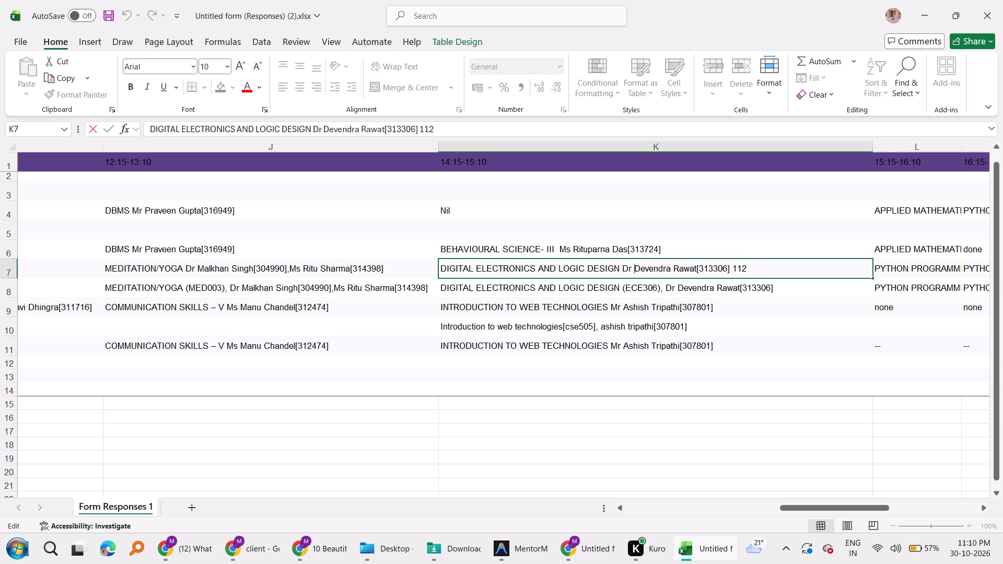
drag(621, 269, 444, 258)
text(ELD)
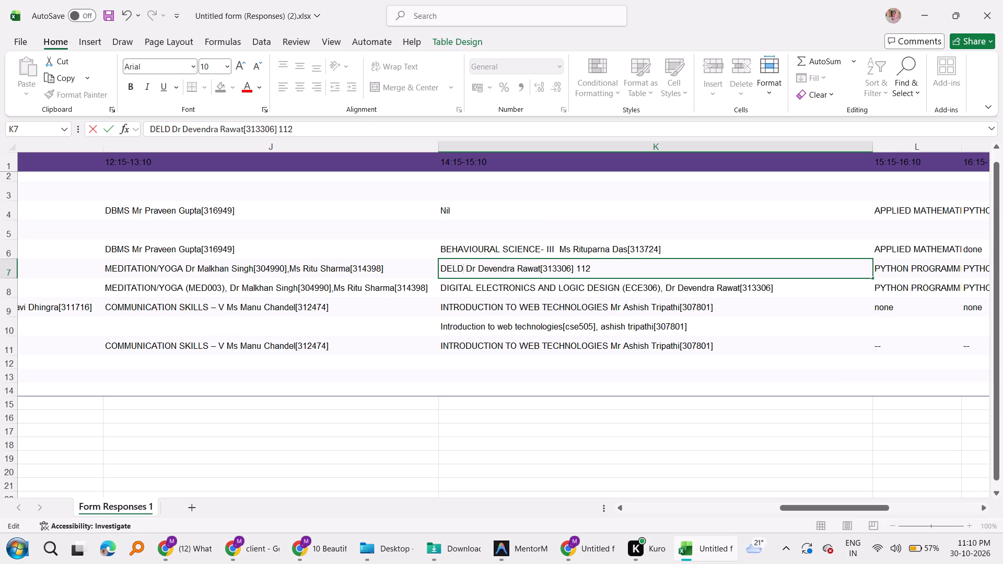
click(646, 272)
key(BackSpace)
key(BackSpace)
key(BackSpace)
key(BackSpace)
Replace row 8's 14:15-15:10 entry with a copy of row 7's DELD entry.
click(640, 286)
click(645, 270)
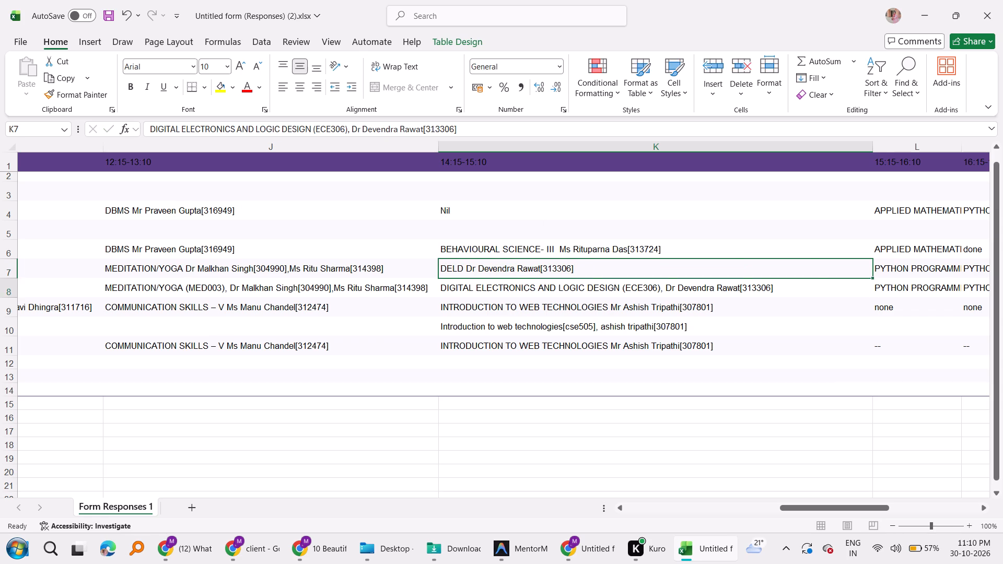
key(ctrl+c)
click(634, 289)
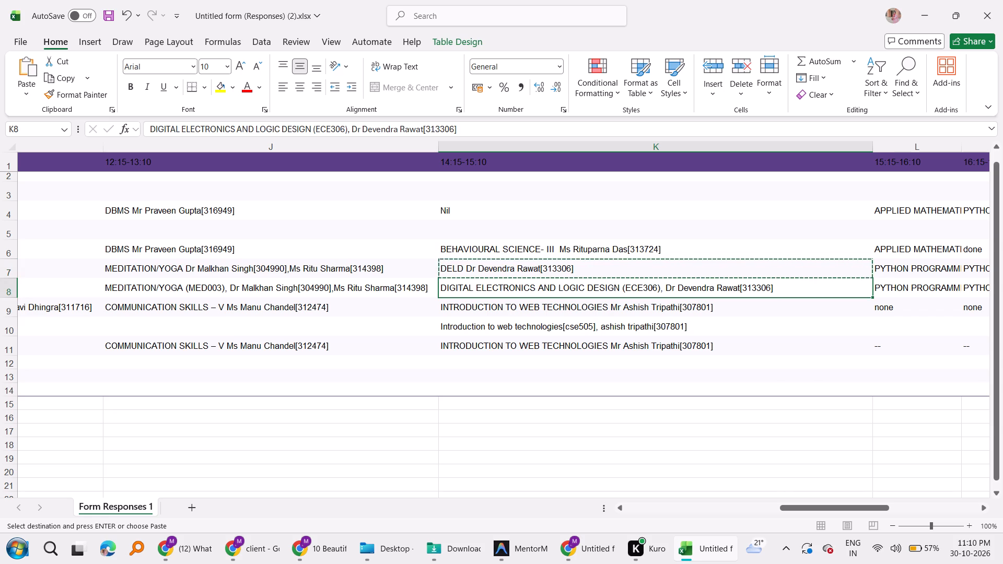
key(ctrl+v)
click(626, 307)
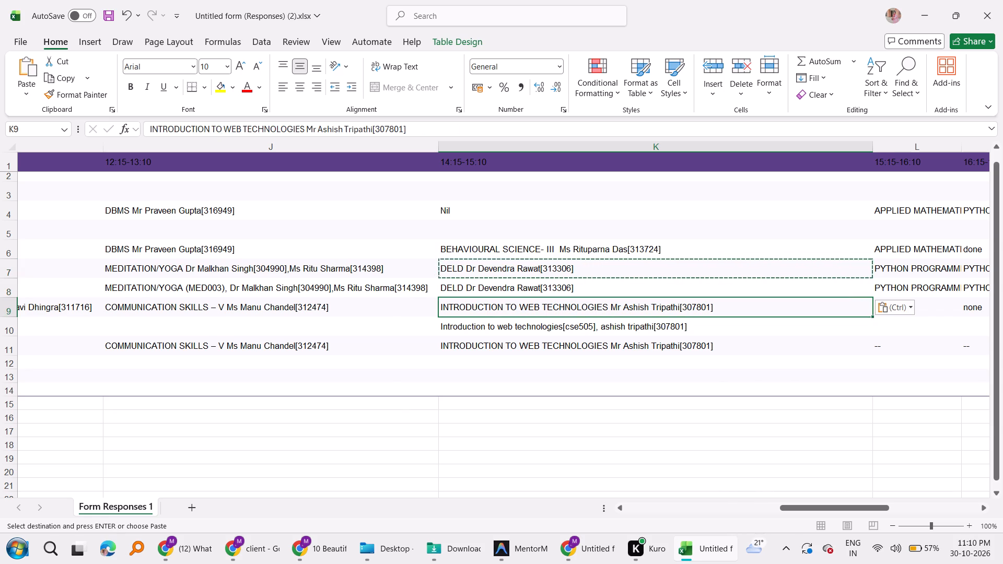
Autofit the widths of the 14:15-15:10 and 15:15-16:10 columns to their entries.
scroll(742, 332, left, 1)
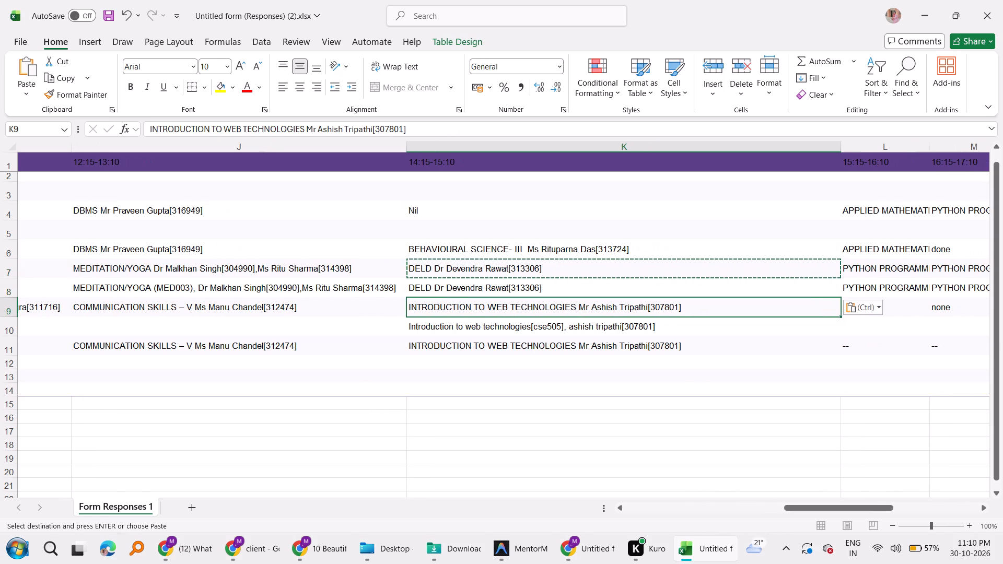
double_click(840, 149)
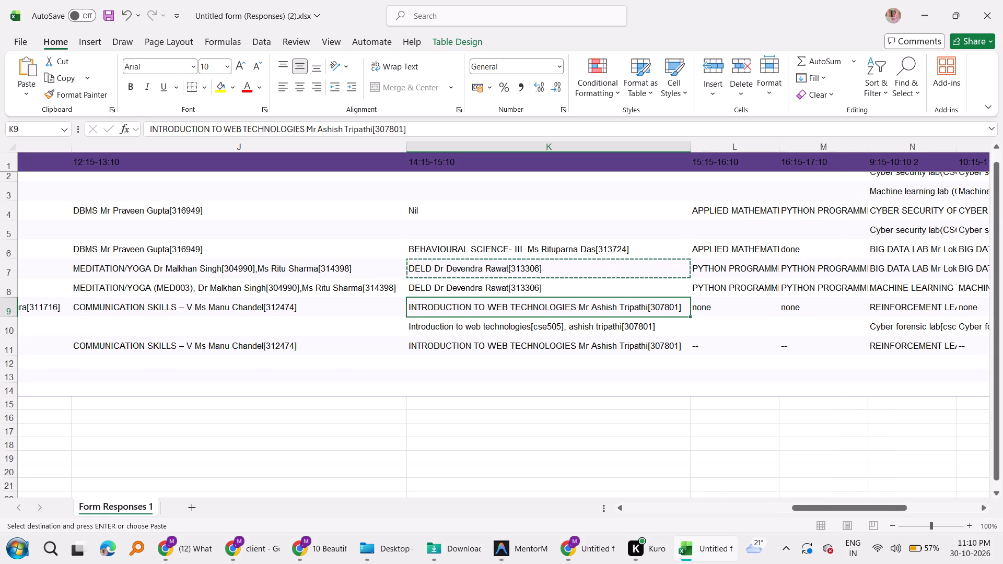
click(674, 240)
scroll(674, 240, right, 1)
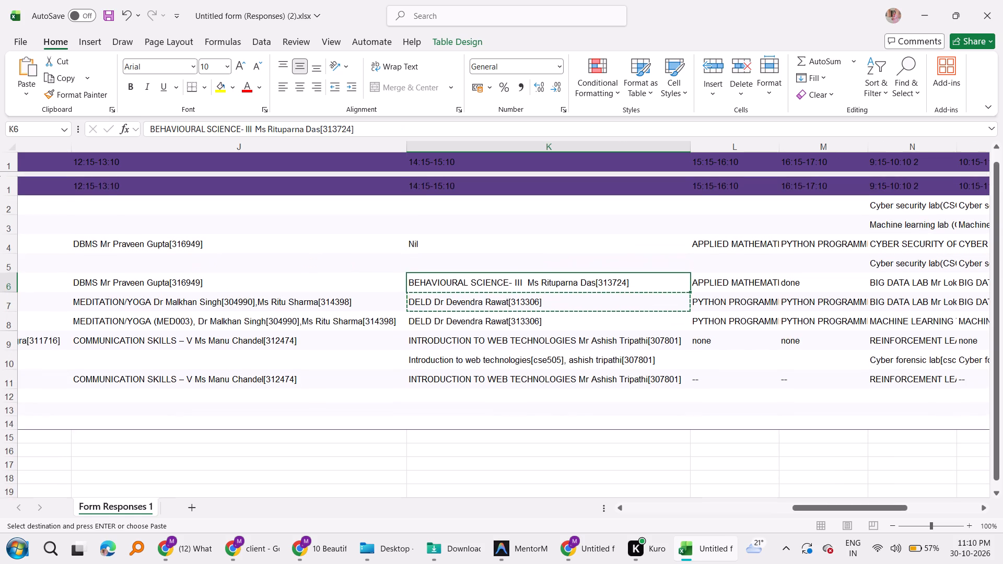
scroll(674, 240, right, 1)
scroll(674, 240, left, 2)
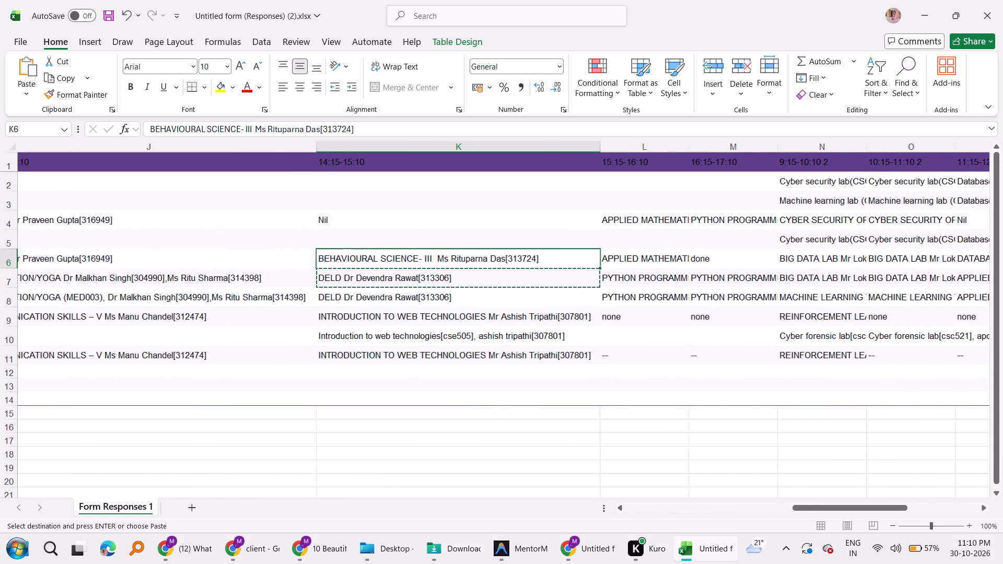
scroll(674, 240, left, 1)
double_click(652, 149)
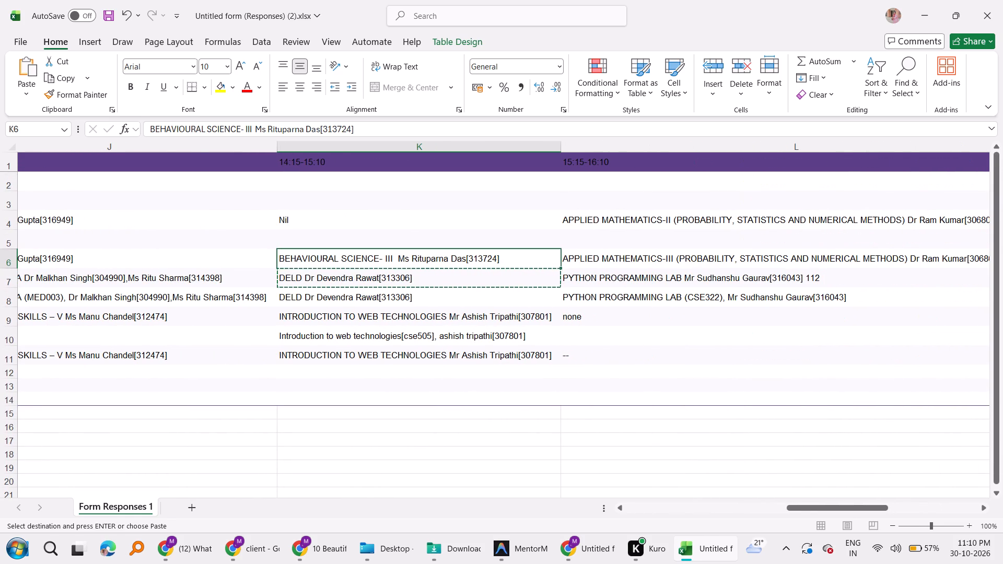
Remove (PROBABILITY, STATISTICS AND NUMERICAL METHODS) from row 4's APPLIED MATHEMATICS-II entry in the 15:15-16:10 column.
scroll(686, 271, left, 2)
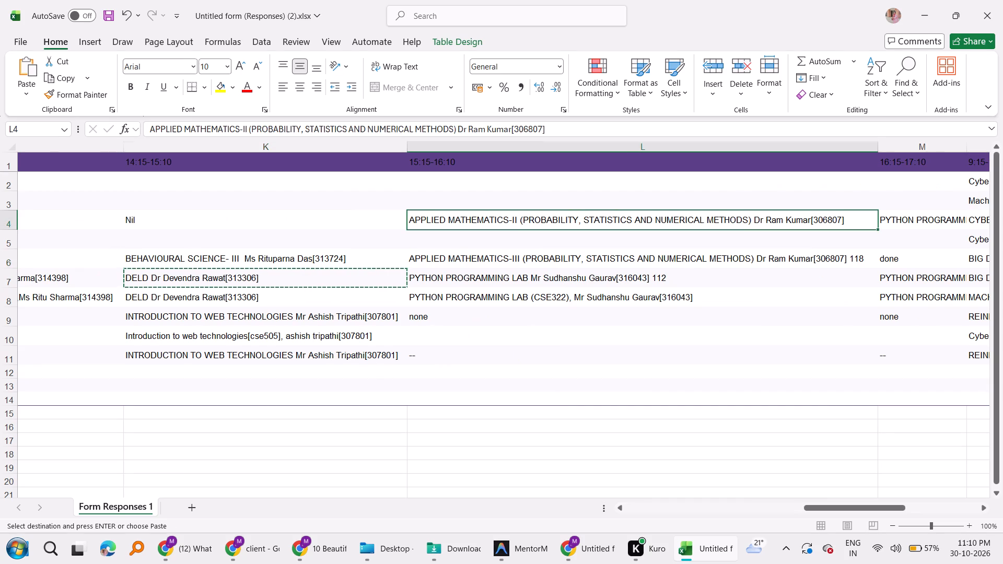
double_click(752, 217)
right_drag(752, 217, 578, 228)
click(578, 228)
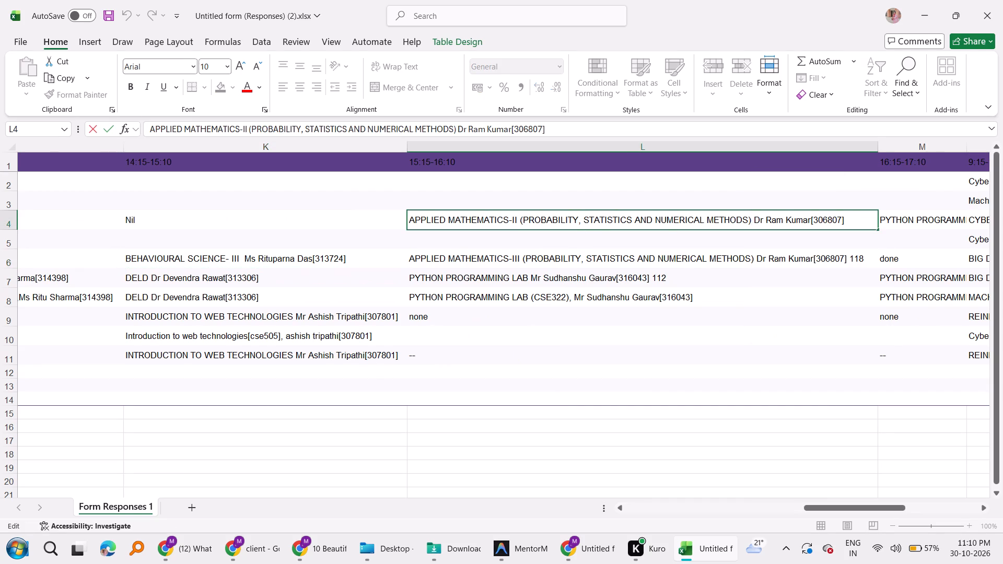
drag(520, 220, 639, 241)
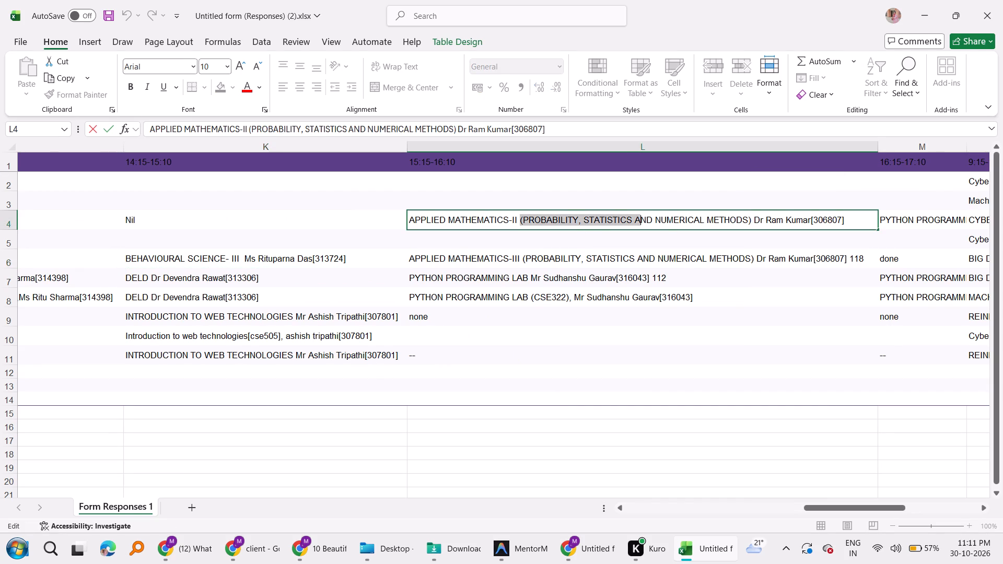
drag(639, 241, 755, 218)
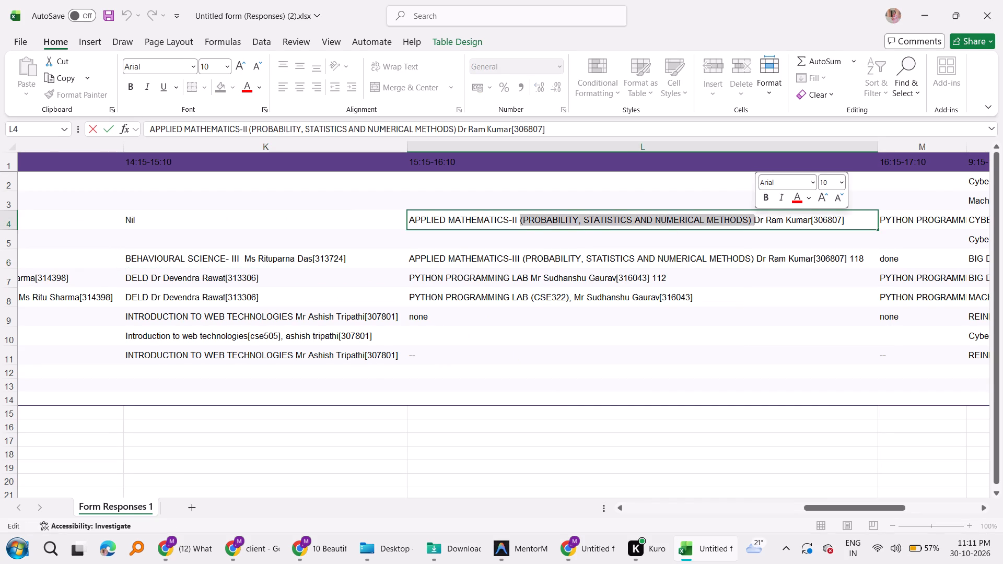
key(backslash)
key(BackSpace)
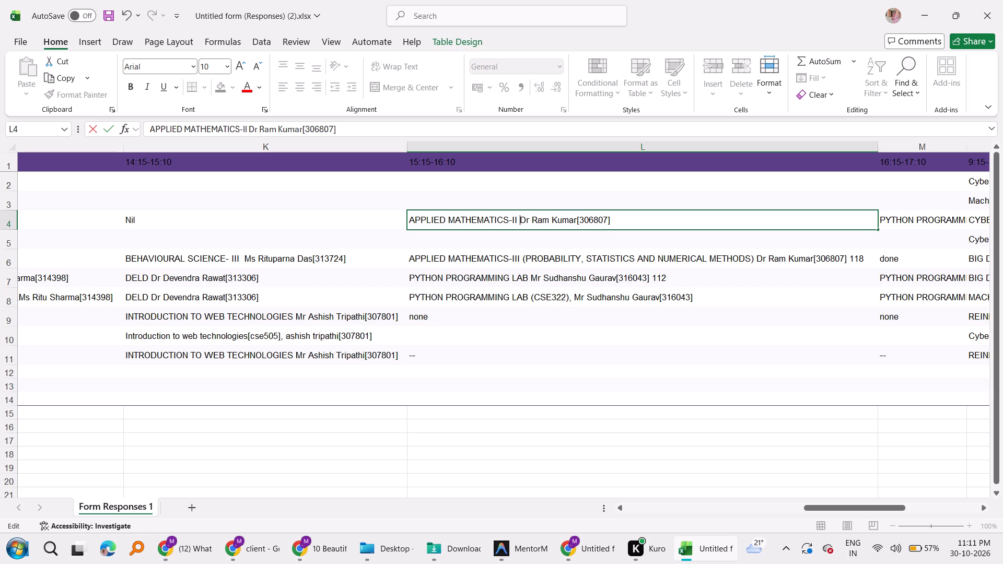
click(614, 249)
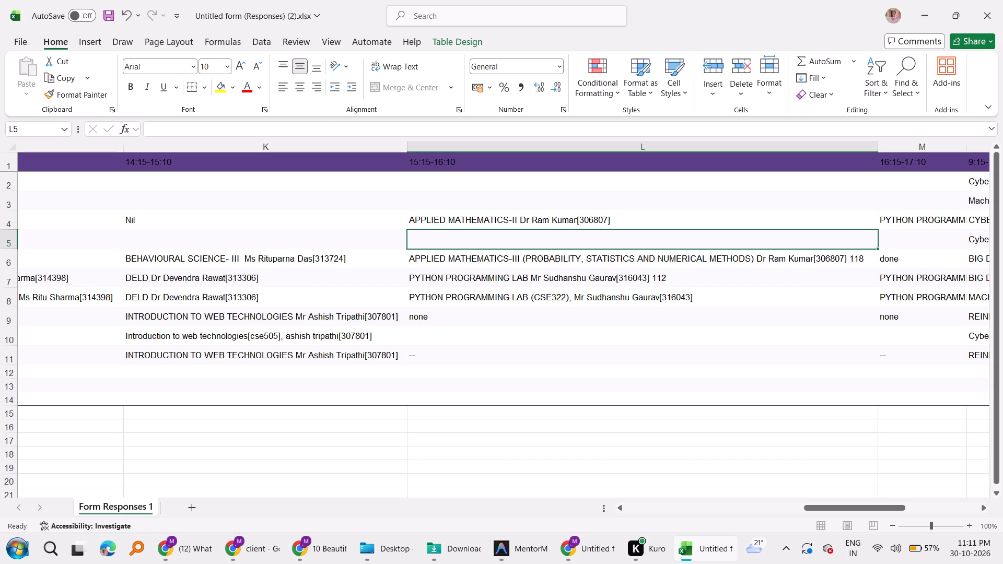
Replace row 6's 15:15-16:10 entry with a copy of row 4's shortened APPLIED MATHEMATICS-II entry.
click(628, 221)
key(ctrl+c)
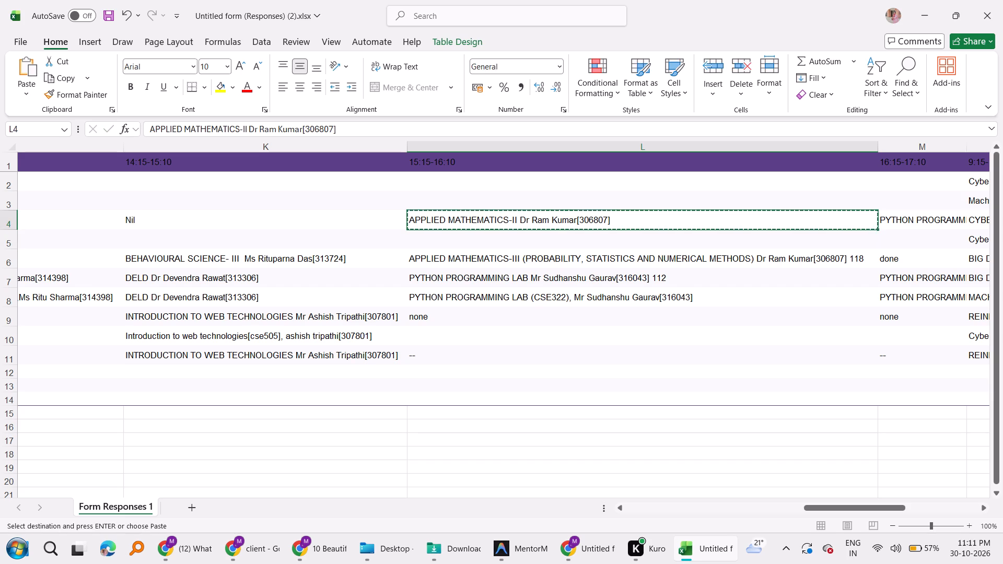
click(629, 259)
key(ctrl+v)
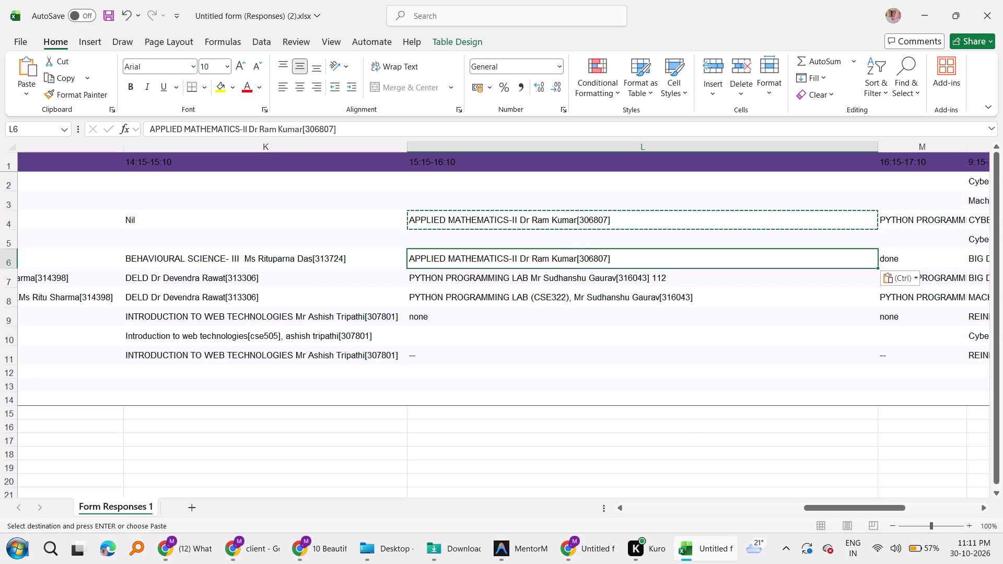
Remove the trailing 112 from row 7's PYTHON PROGRAMMING LAB entry in the 15:15-16:10 column.
double_click(620, 280)
click(673, 280)
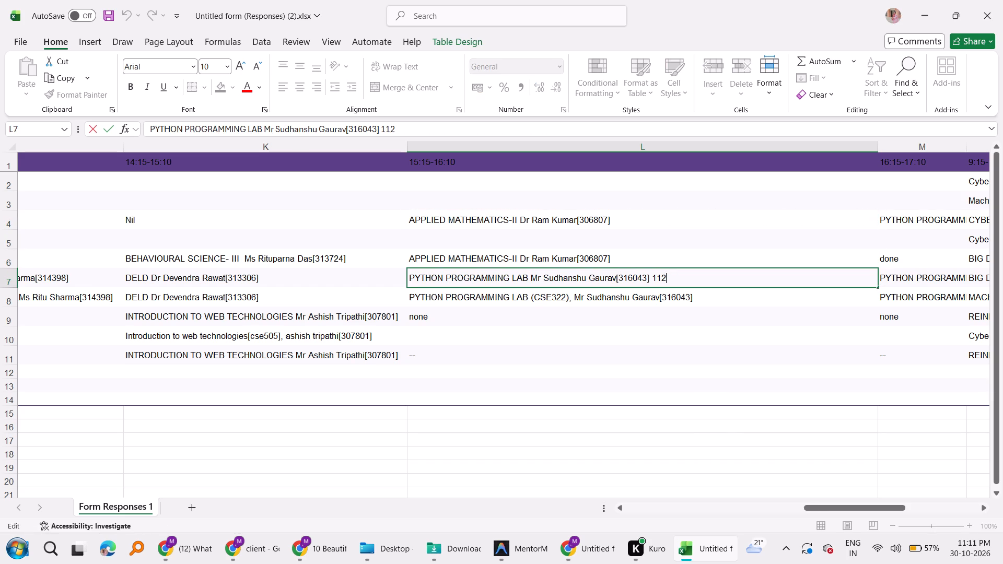
key(BackSpace)
key(BackSpace)
key(BackSpace)
key(BackSpace)
Remove the course code (CSE322) from row 8's PYTHON PROGRAMMING LAB entry in the 15:15-16:10 column.
double_click(565, 301)
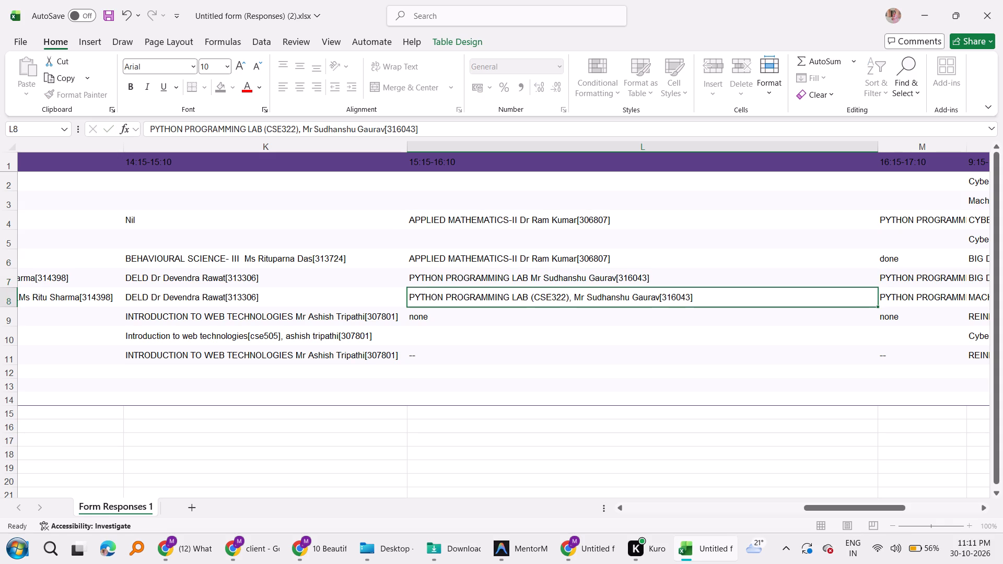
key(Right)
key(BackSpace)
key(BackSpace)
key(BackSpace)
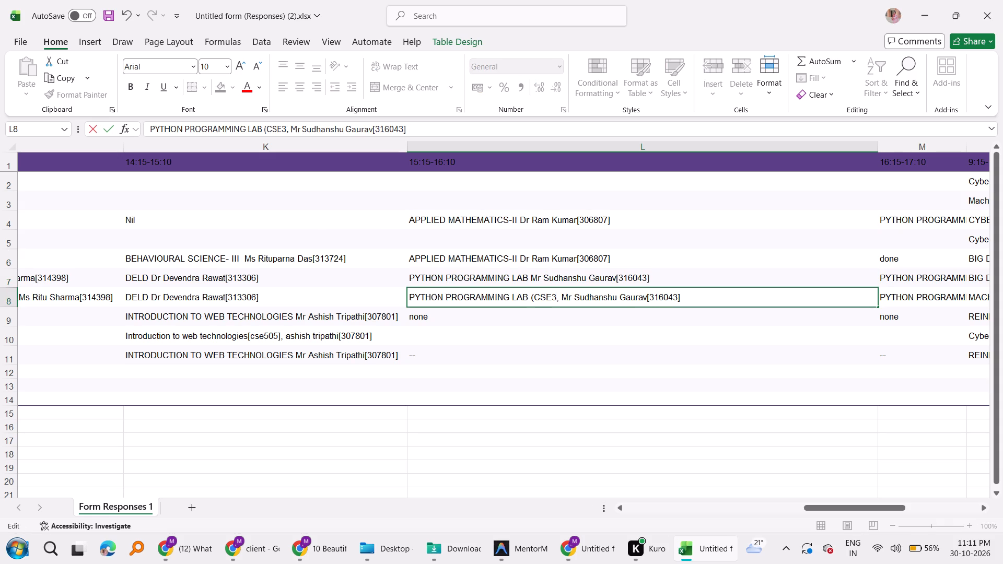
key(BackSpace)
key(BackSpace)
key(BackSpace)
key(BackSpace)
key(BackSpace)
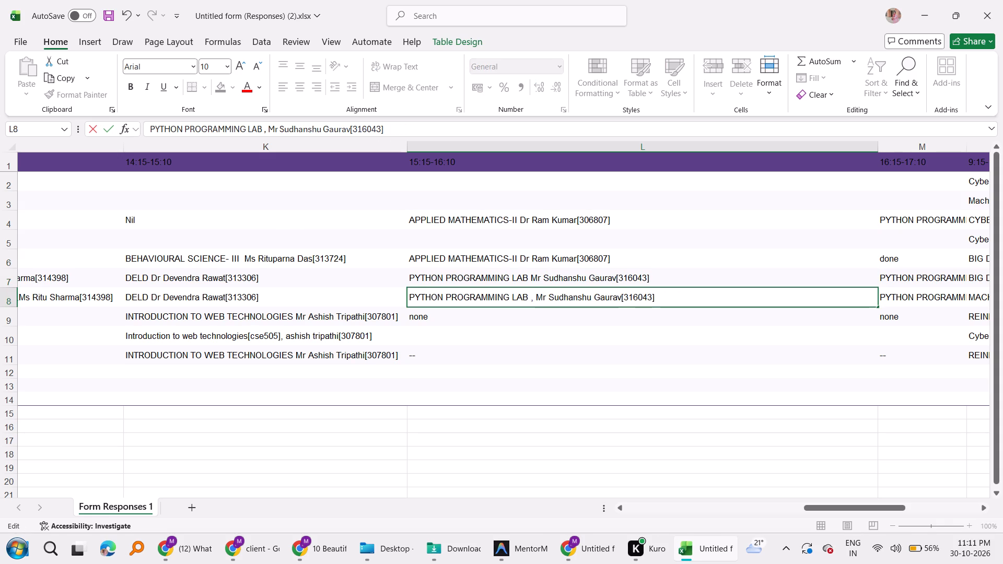
Copy row 7's 15:15-16:10 entry over rows 7 and 8 of the 16:15-17:10 column, autofitting both columns' widths.
click(595, 276)
key(ctrl+c)
scroll(595, 276, left, 3)
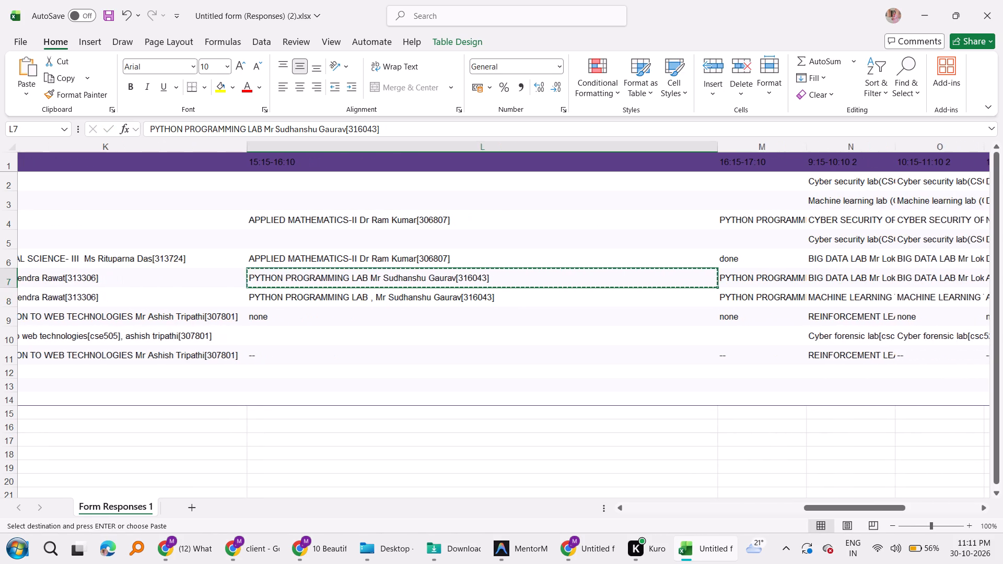
double_click(715, 149)
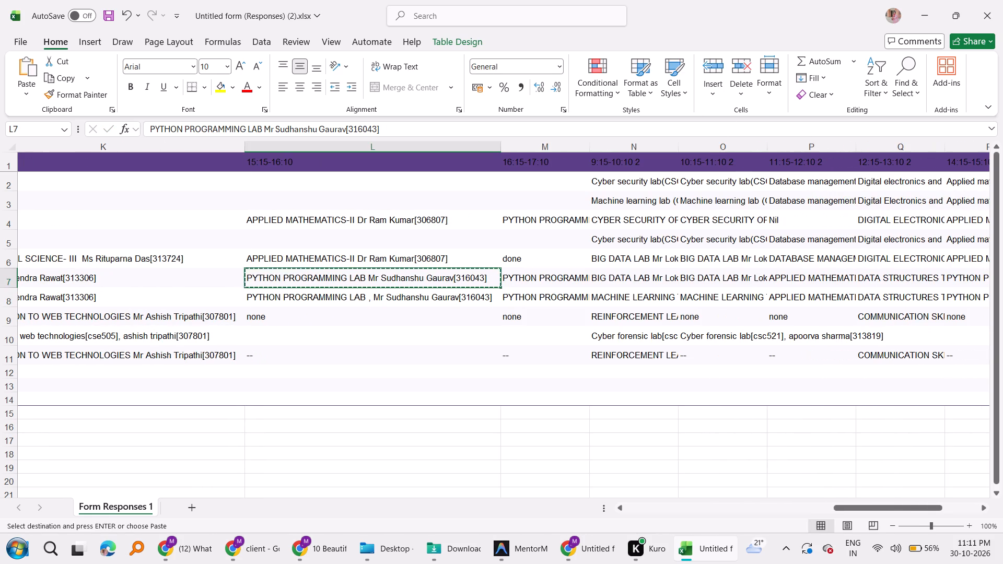
double_click(590, 150)
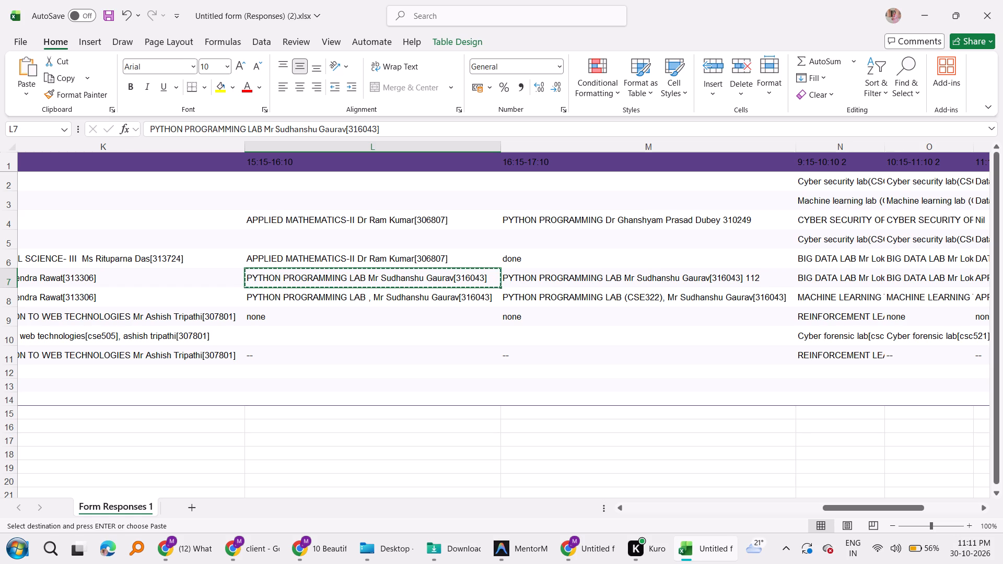
click(667, 277)
key(ctrl+v)
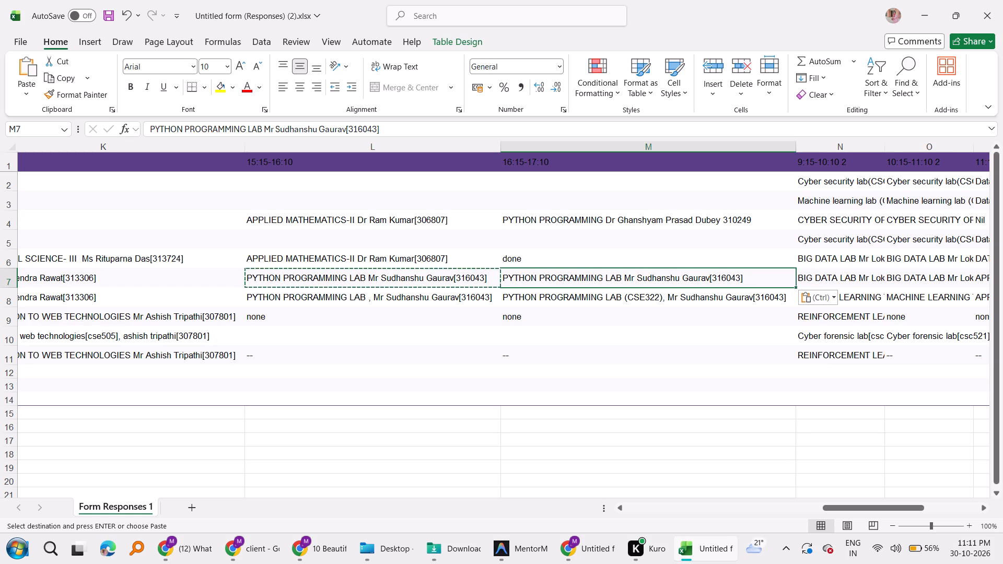
click(669, 292)
key(ctrl+v)
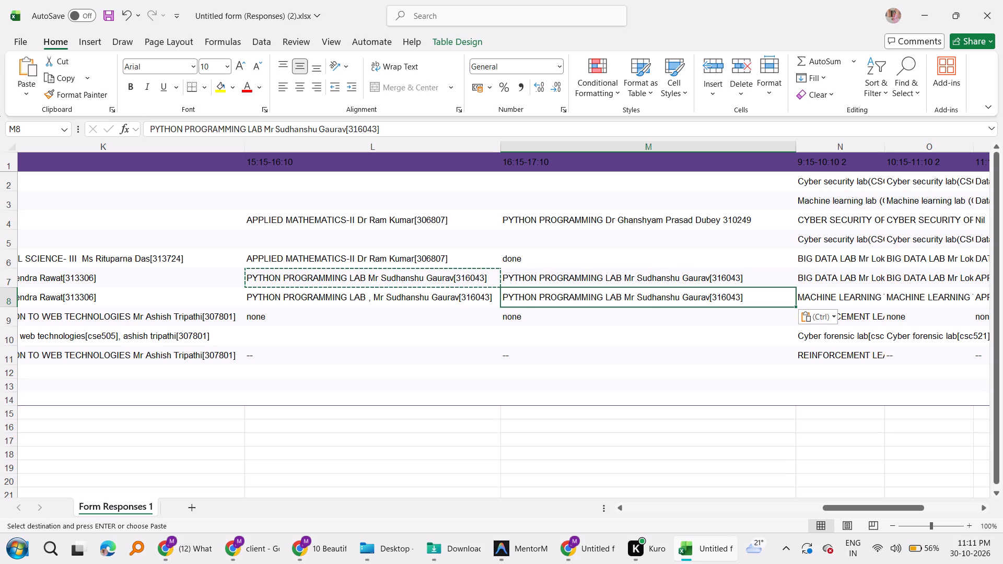
Autofit the widths of the 16:15-17:10 and 9:15-10:10 2 columns to their entries.
double_click(794, 146)
drag(794, 146, 777, 236)
scroll(777, 236, left, 1)
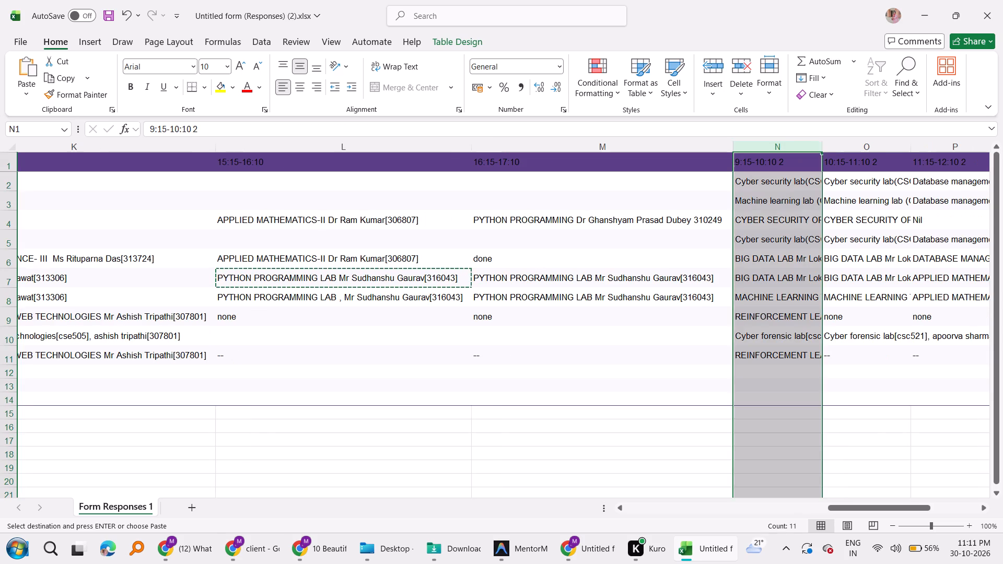
click(635, 220)
scroll(635, 220, left, 4)
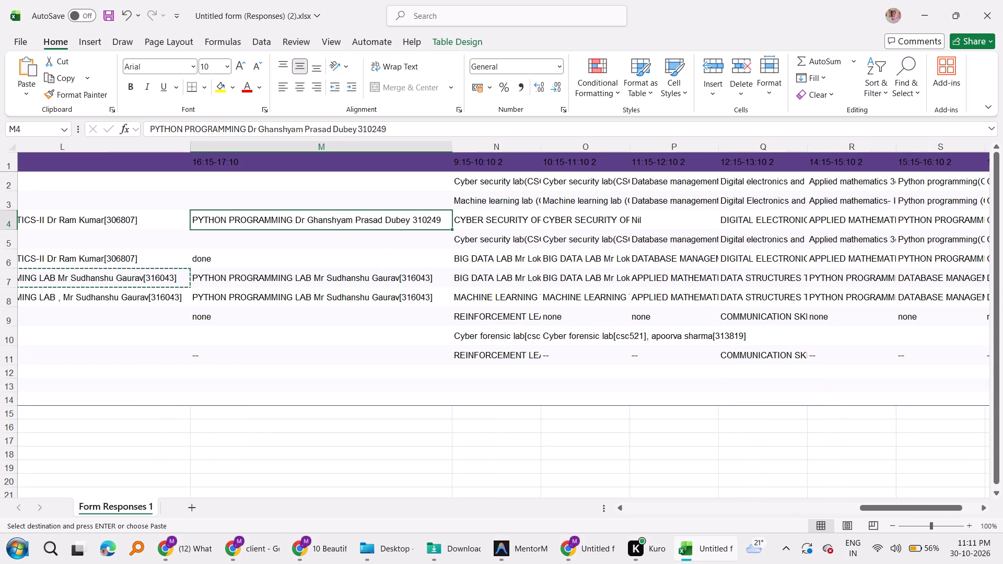
double_click(540, 146)
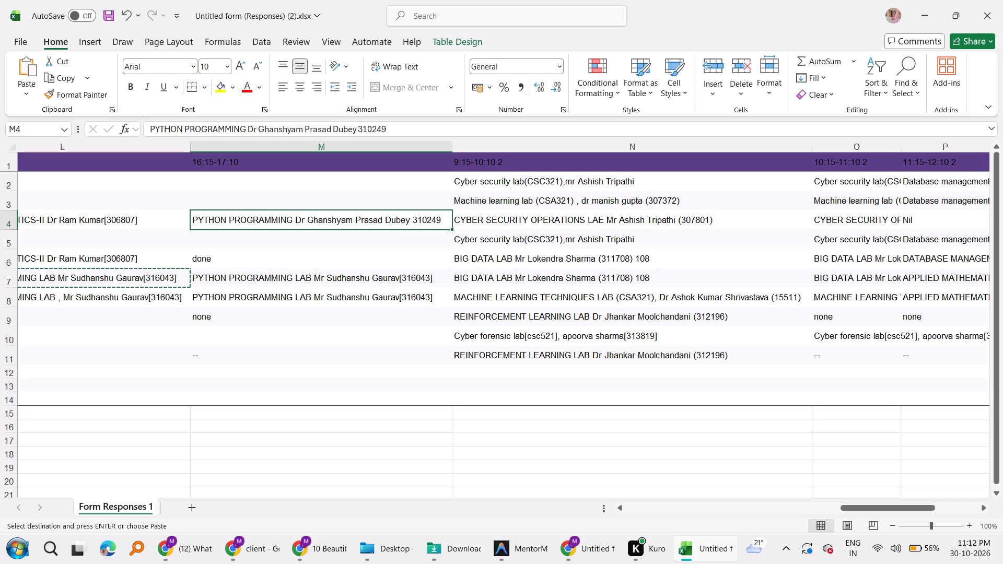
Remove the course code (CSA321) from row 8's MACHINE LEARNING TECHNIQUES LAB entry in the 9:15-10:10 2 column.
double_click(651, 298)
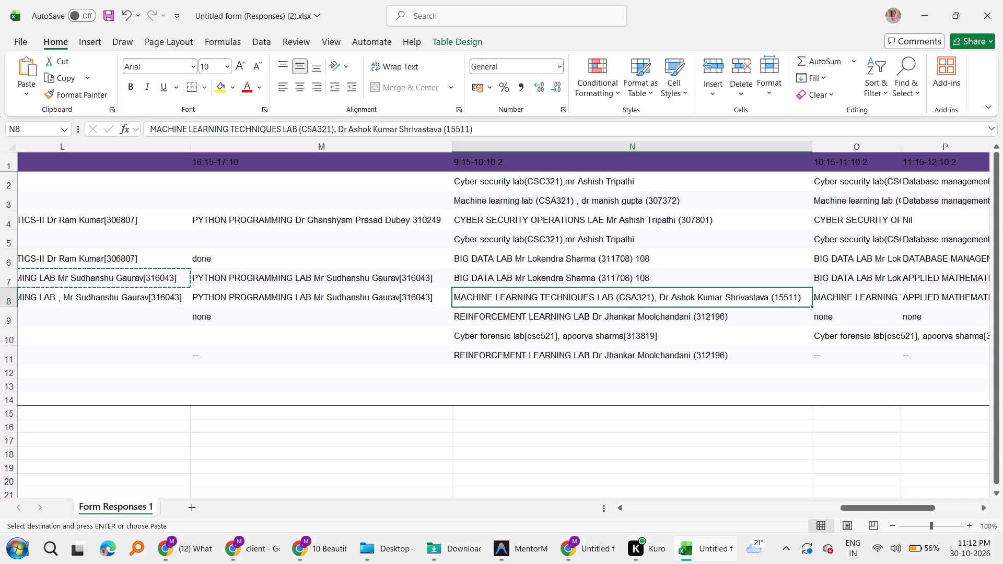
key(Down)
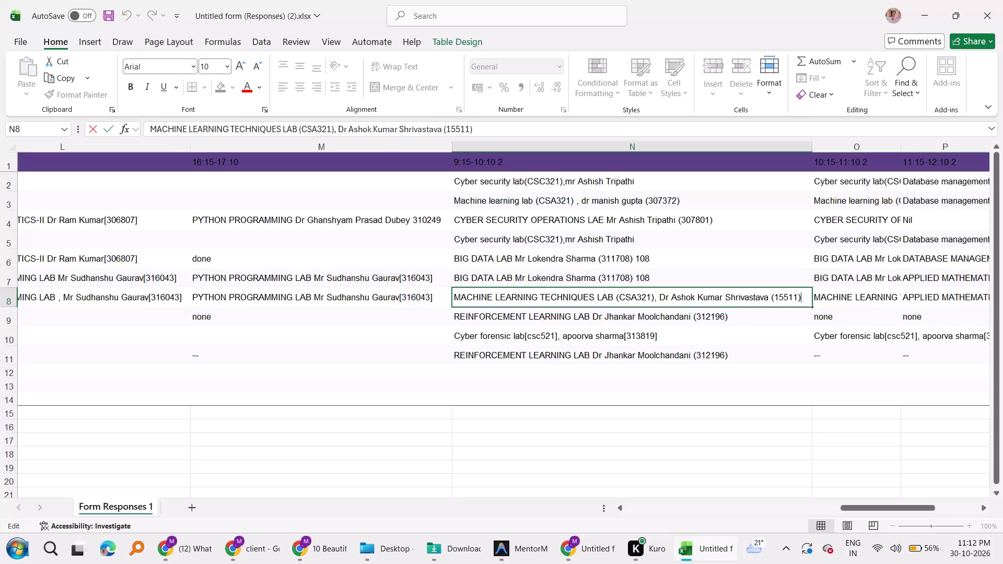
key(Right)
key(Right)
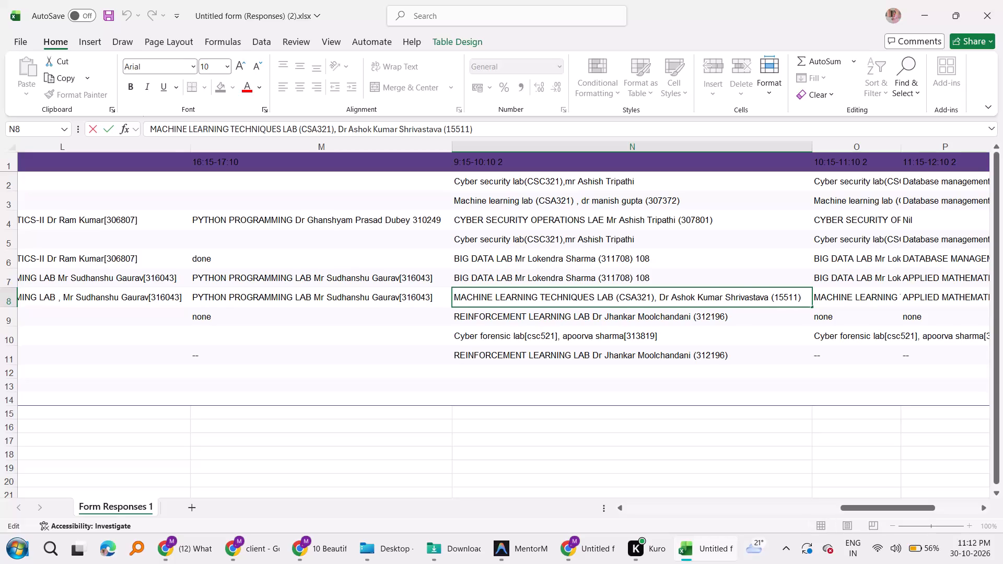
click(653, 301)
key(BackSpace)
key(BackSpace)
key(BackSpace)
key(BackSpace)
key(BackSpace)
key(BackSpace)
key(BackSpace)
key(BackSpace)
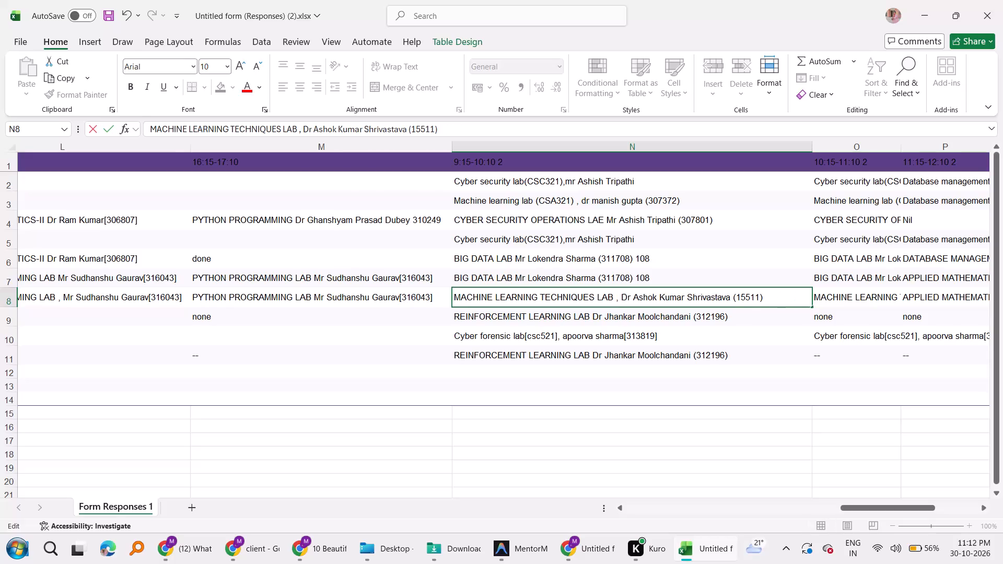
key(BackSpace)
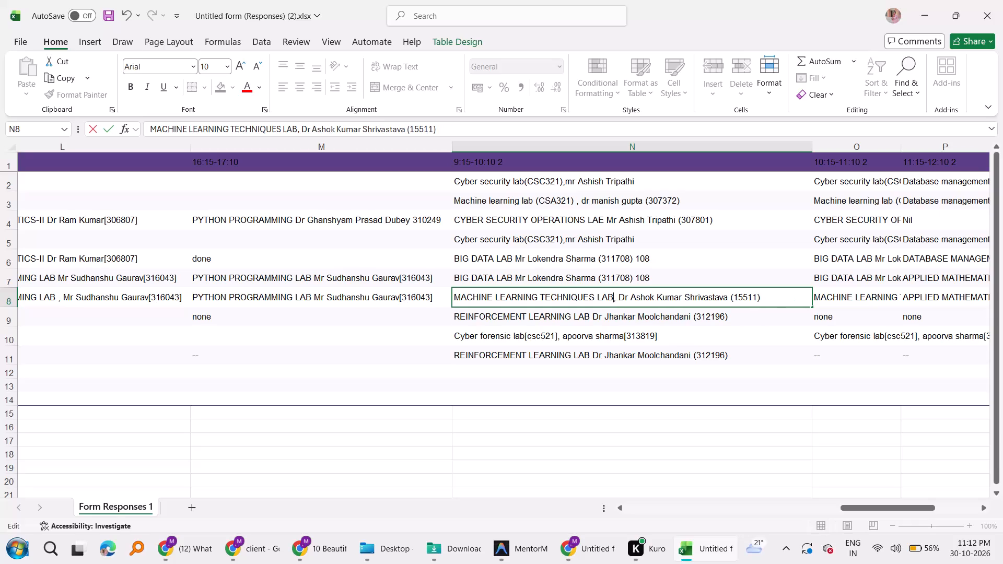
Remove the room number 108 from the BIG DATA LAB entries in rows 7 and 6 of the 9:15-10:10 2 column.
double_click(660, 275)
key(BackSpace)
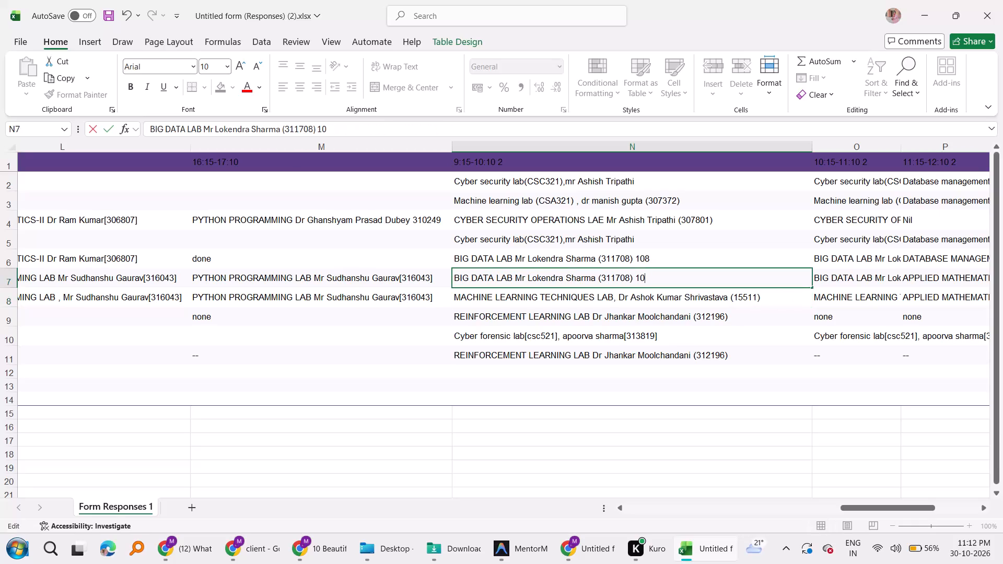
key(BackSpace)
key(BackSpace)
key(BackSpace)
double_click(668, 260)
key(BackSpace)
key(BackSpace)
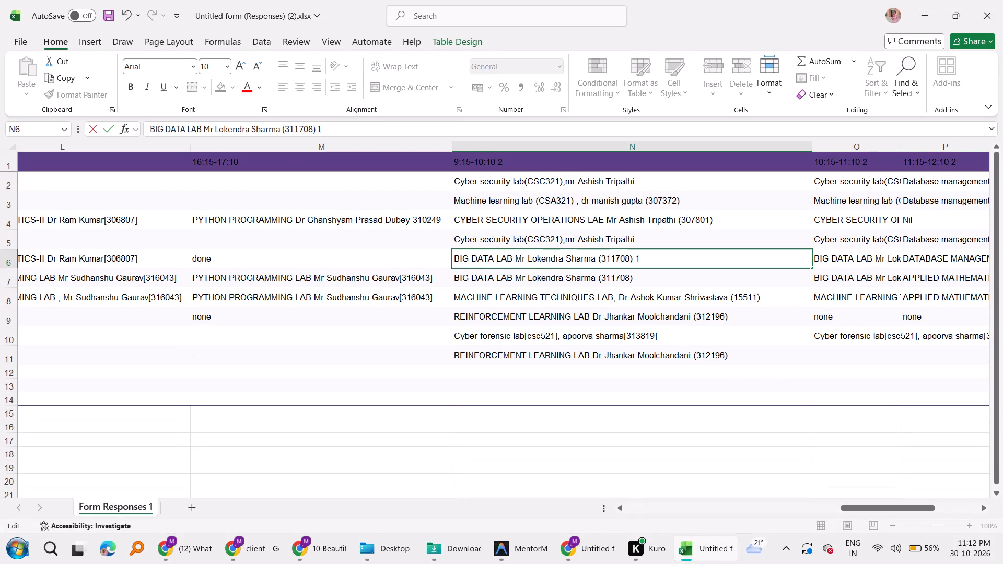
key(BackSpace)
Autofit the widths of the 9:15-10:10 2, 10:15-11:10 2 and 11:15-12:10 2 columns to their entries.
scroll(668, 260, up, 1)
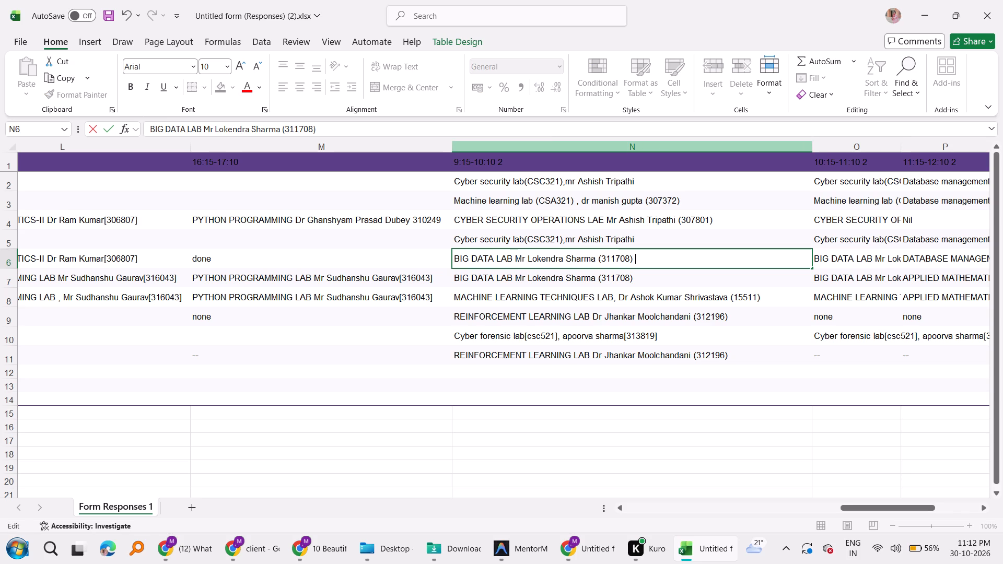
double_click(812, 150)
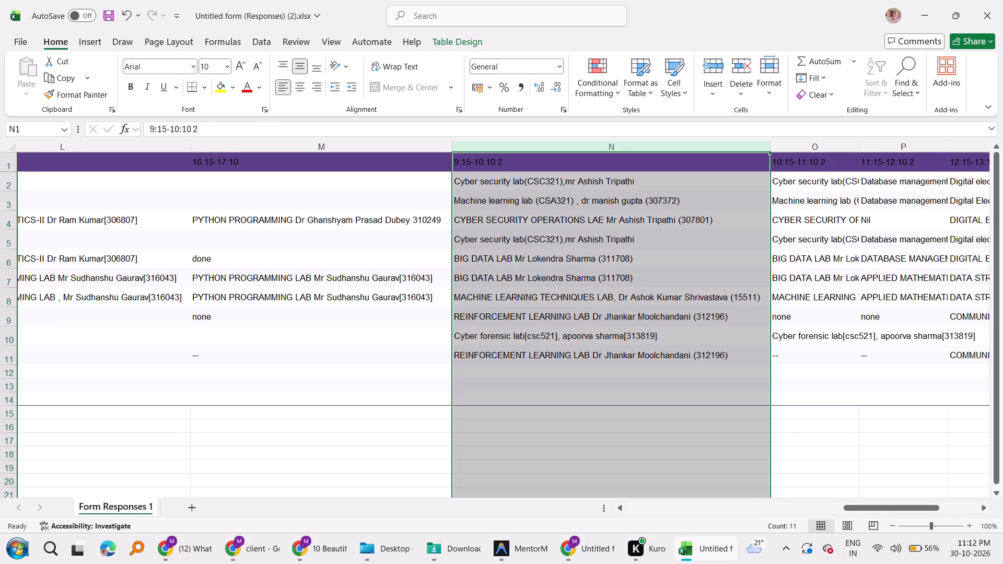
click(717, 263)
scroll(717, 263, left, 4)
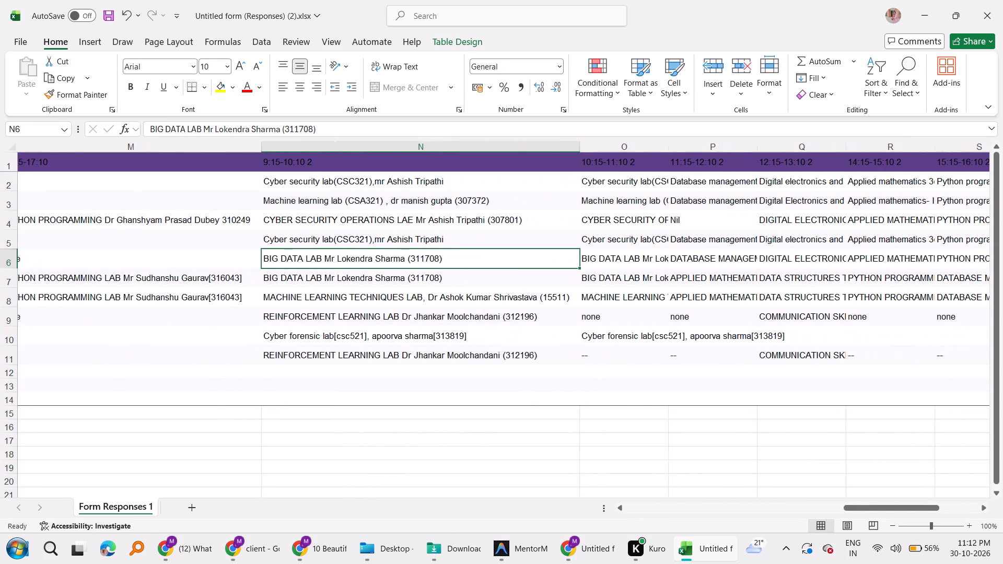
double_click(670, 144)
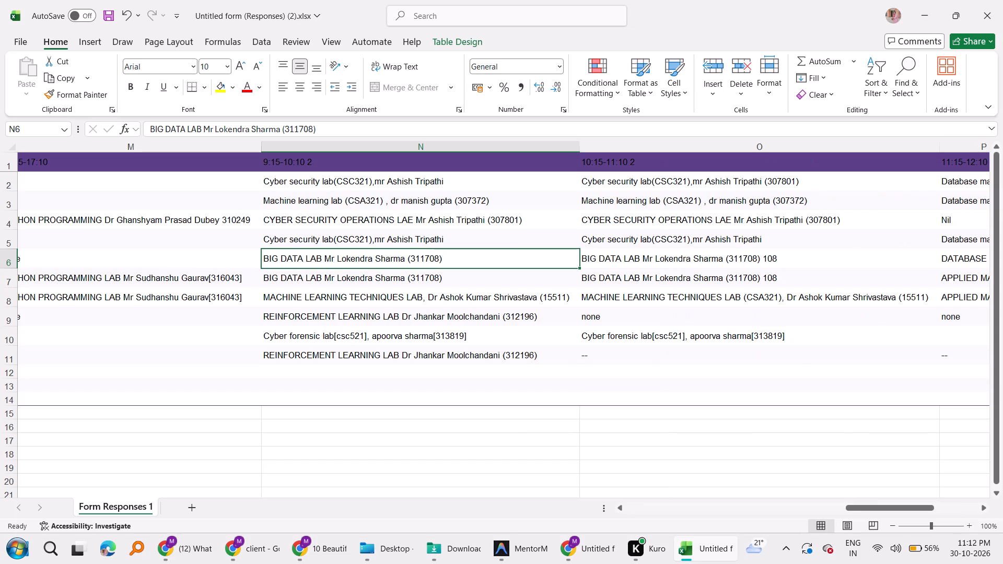
scroll(736, 264, left, 2)
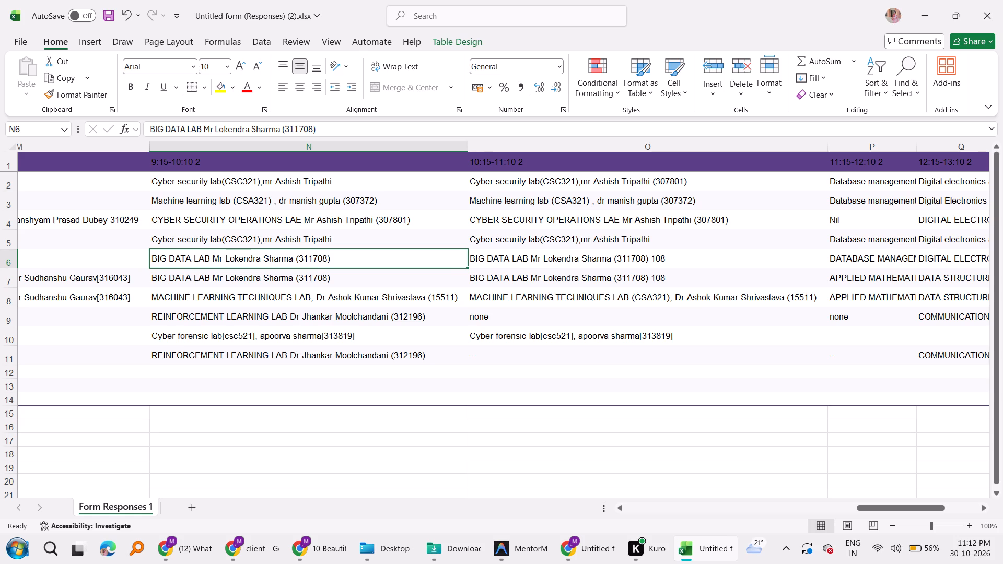
scroll(678, 314, left, 4)
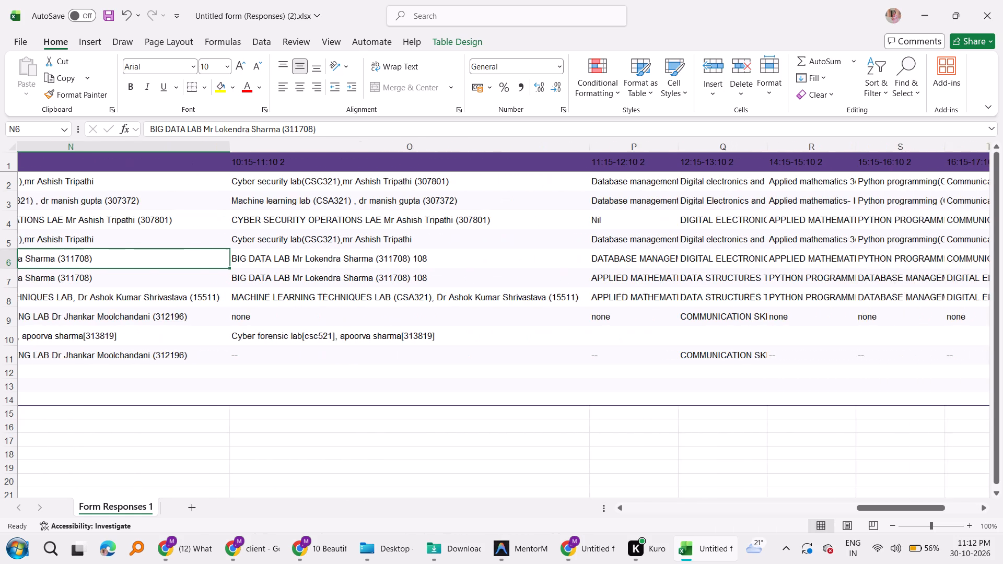
scroll(678, 314, left, 1)
double_click(648, 147)
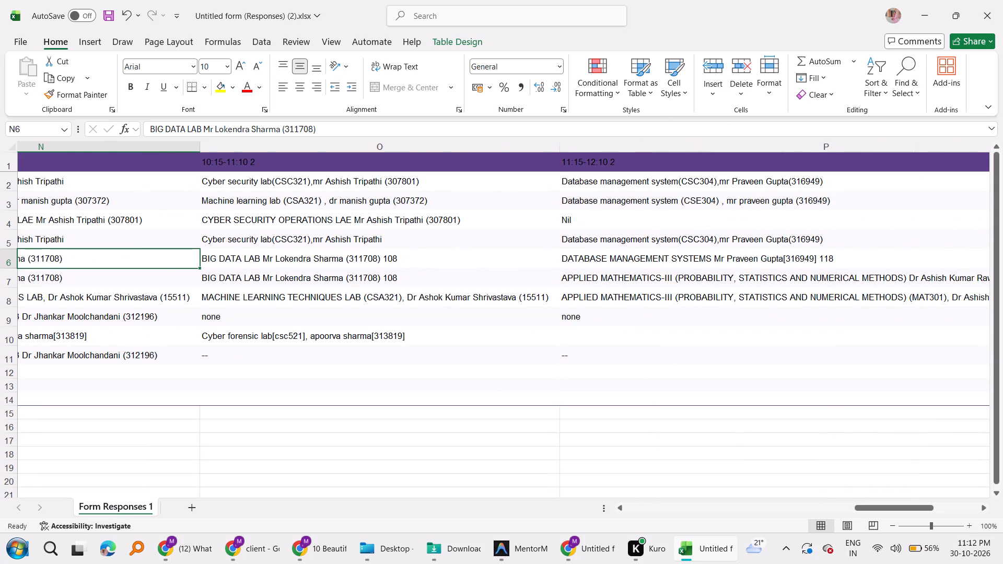
Remove the course code (CSC304) from row 2's Database management system entry in the 11:15-12:10 2 column.
scroll(698, 303, left, 4)
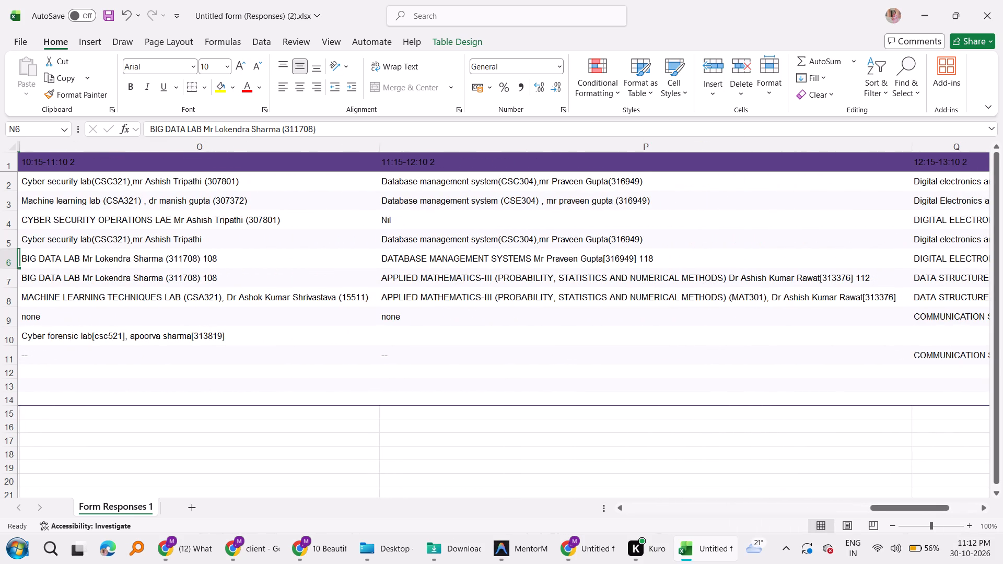
double_click(535, 183)
key(BackSpace)
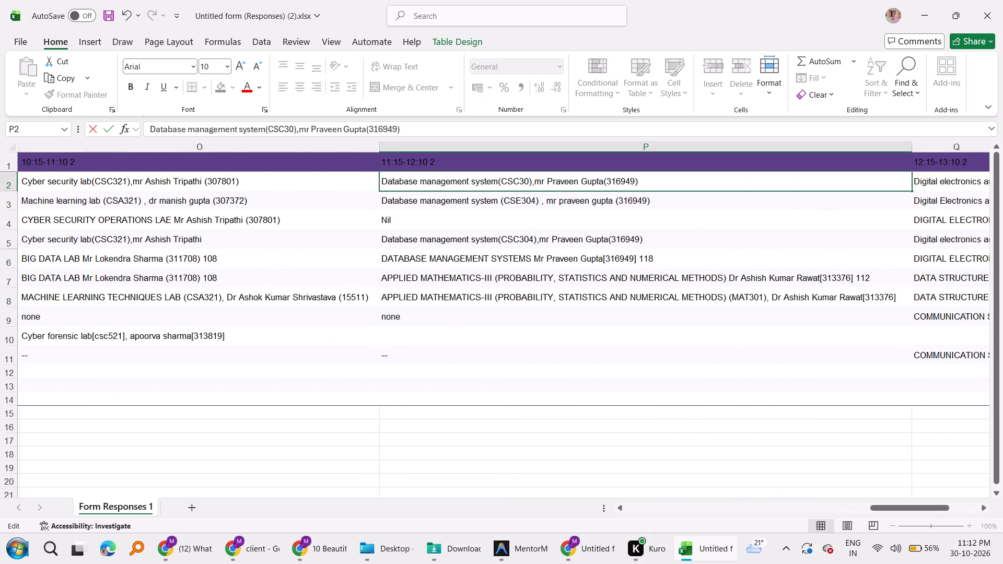
key(BackSpace)
key(BackSpace)
key(BackSpace)
key(BackSpace)
key(BackSpace)
key(BackSpace)
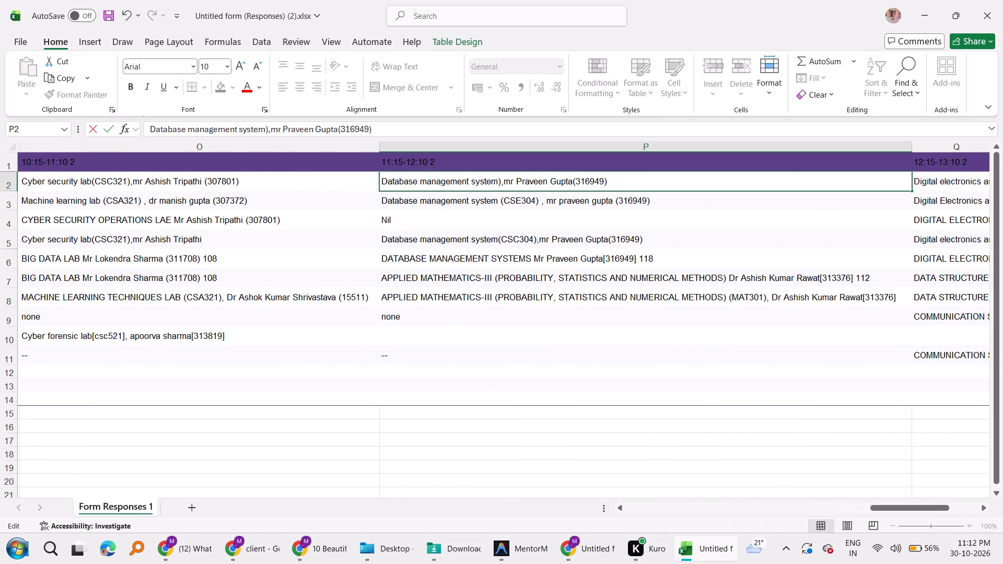
key(Right)
key(BackSpace)
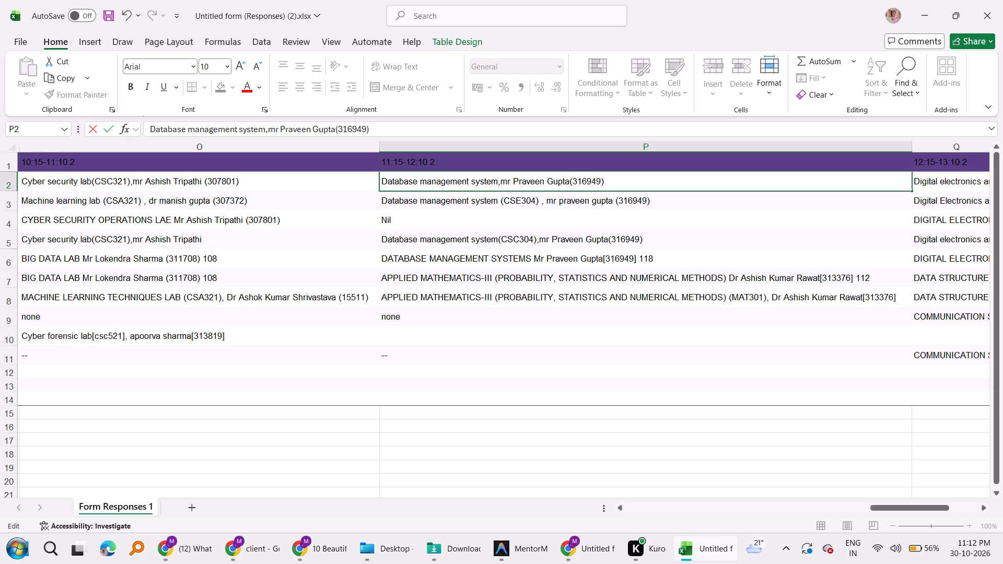
click(601, 199)
Copy row 2's Database management system entry over rows 3, 5 and 6 of the 11:15-12:10 2 column.
click(608, 183)
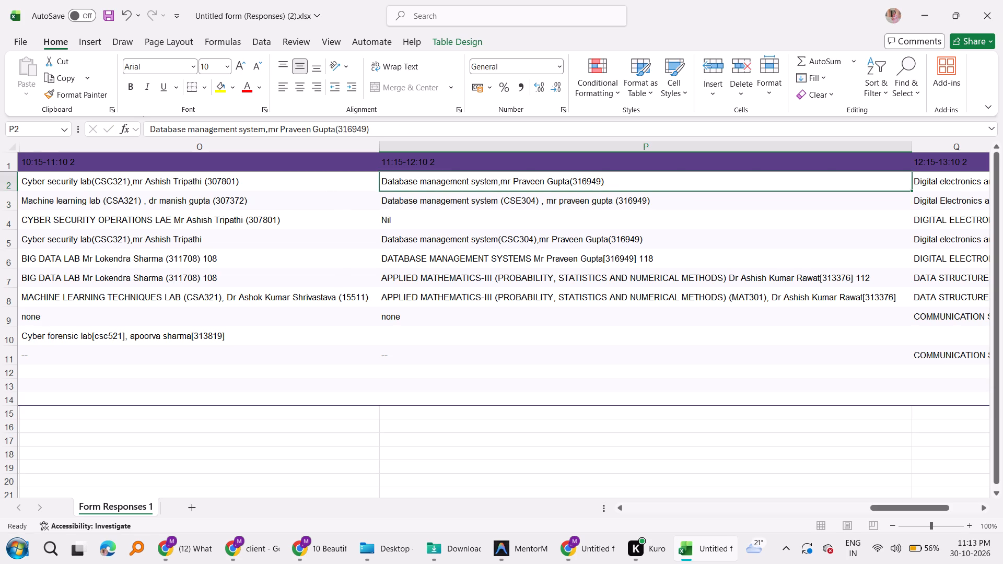
key(ctrl+c)
click(610, 202)
key(ctrl+v)
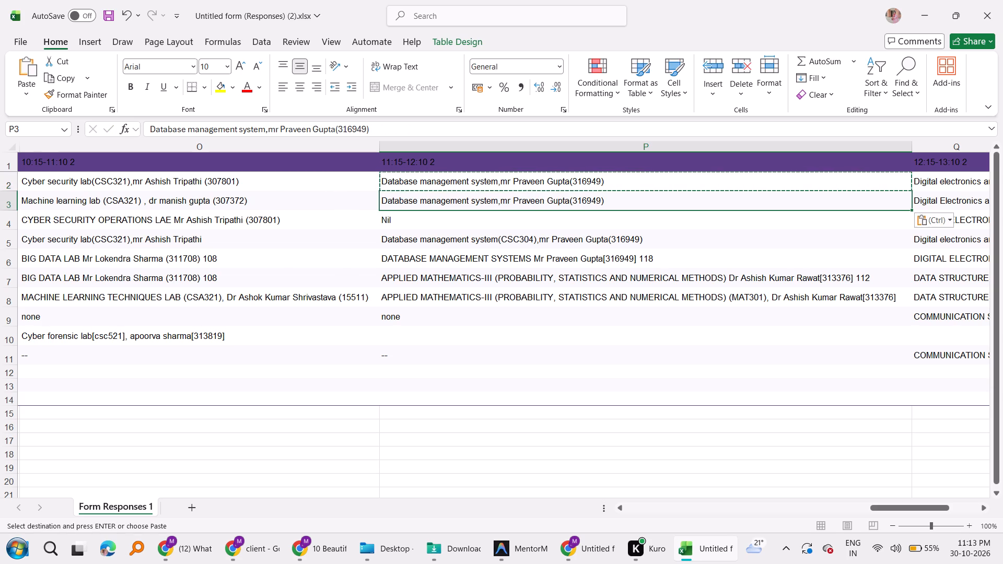
click(574, 244)
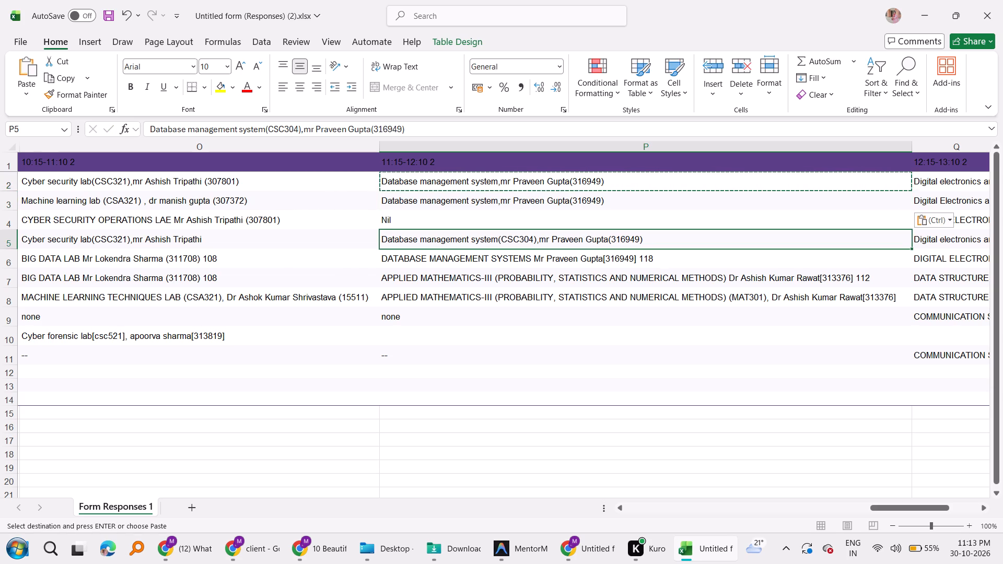
key(ctrl+v)
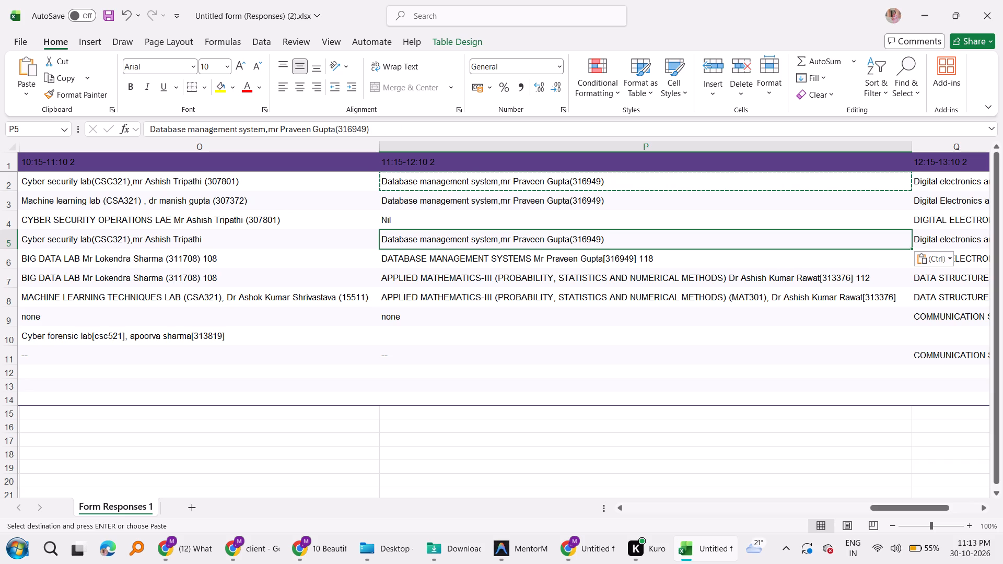
click(569, 260)
key(ctrl+v)
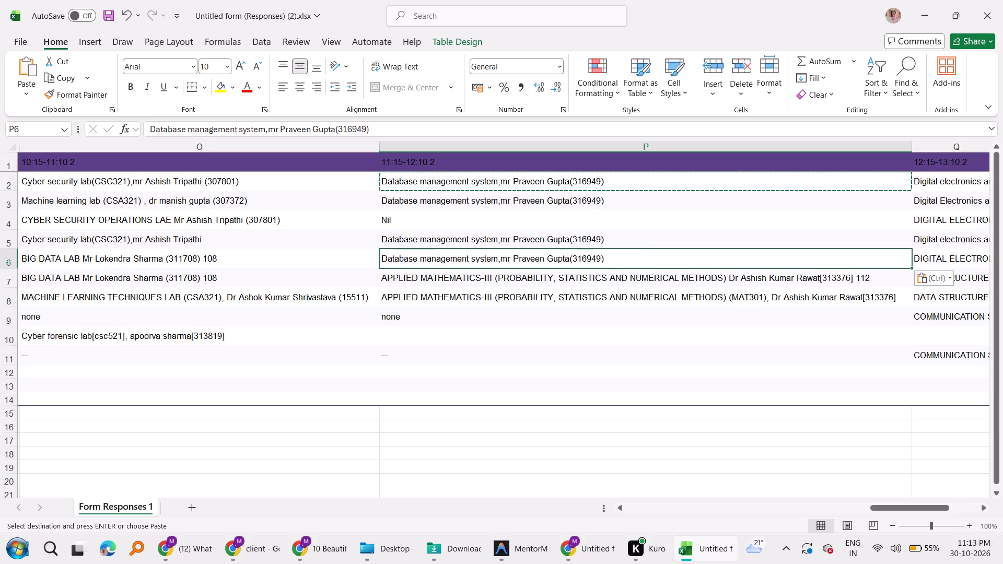
Remove "(PROBABILITY, STATISTICS AND NUMERICAL METHODS)" and the room number 112 from row 7's APPLIED MATHEMATICS-III entry in the 11:15-12:10 2 column.
double_click(701, 279)
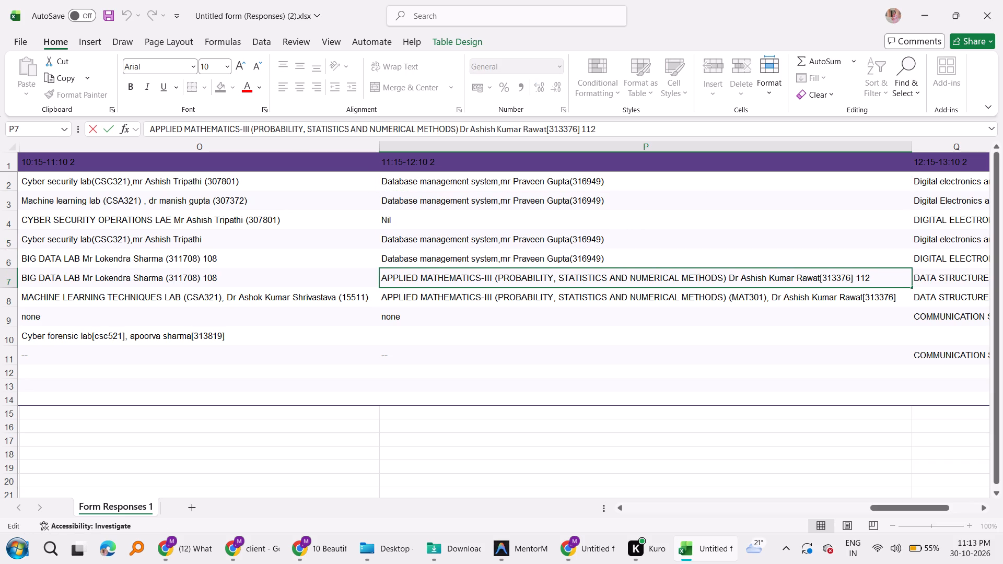
drag(730, 278, 580, 269)
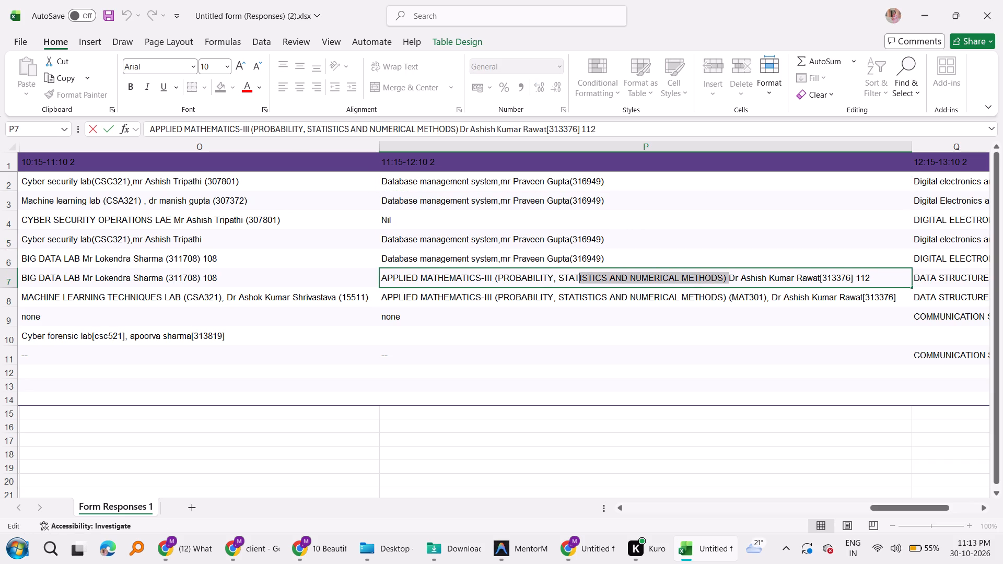
drag(580, 269, 496, 273)
key(BackSpace)
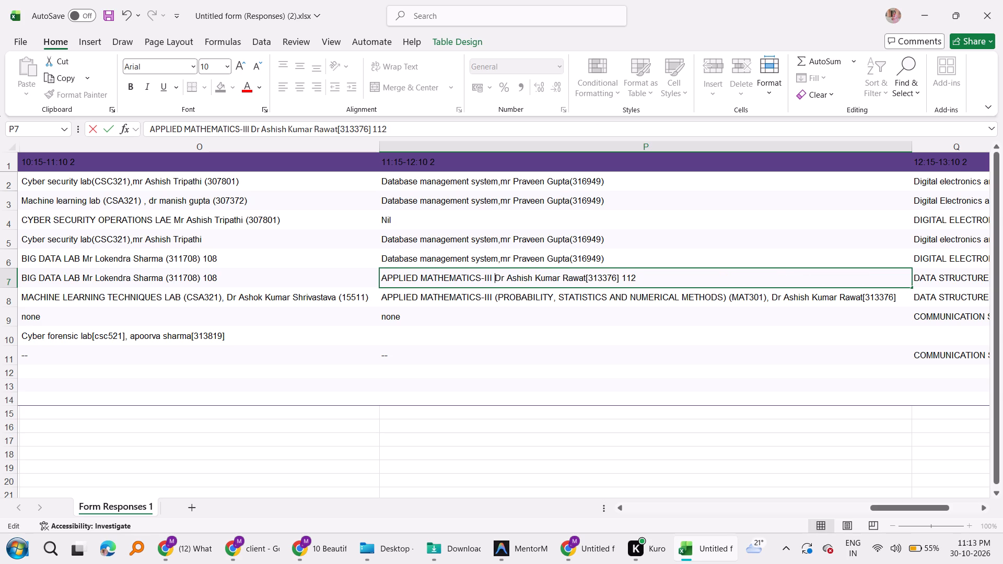
click(647, 280)
key(BackSpace)
key(BackSpace)
key(BackSpace)
key(BackSpace)
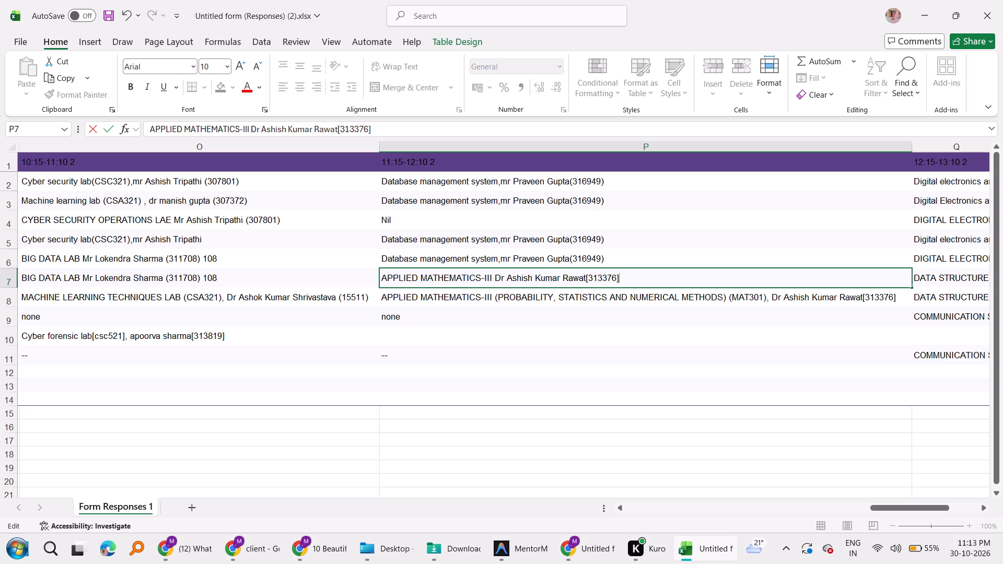
click(639, 304)
Copy row 7's APPLIED MATHEMATICS-III entry over row 8 of the 11:15-12:10 2 column.
click(656, 279)
key(ctrl+c)
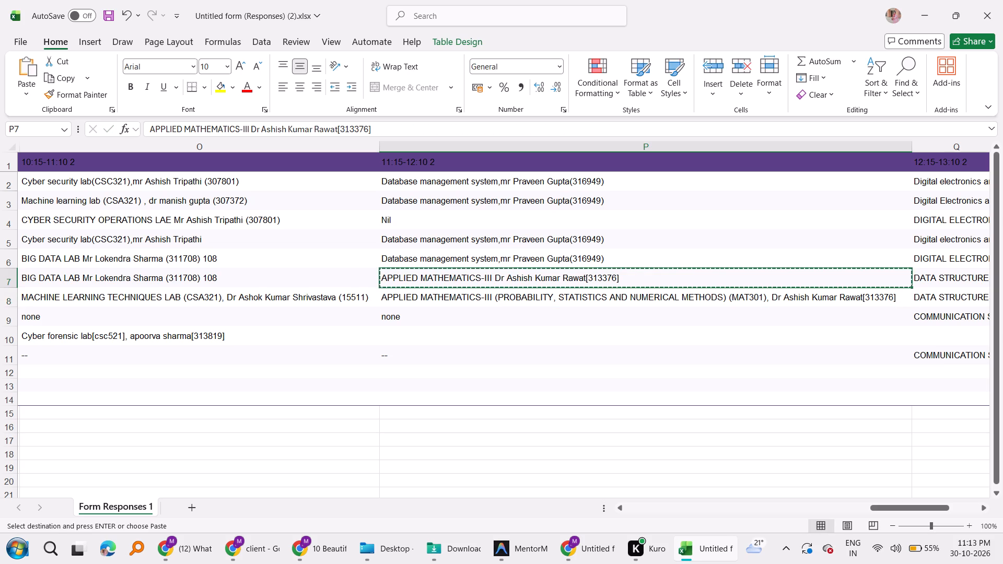
click(660, 302)
key(ctrl+v)
Autofit the widths of the 11:15-12:10 2 and 12:15-13:10 2 columns to their entries.
scroll(660, 302, left, 2)
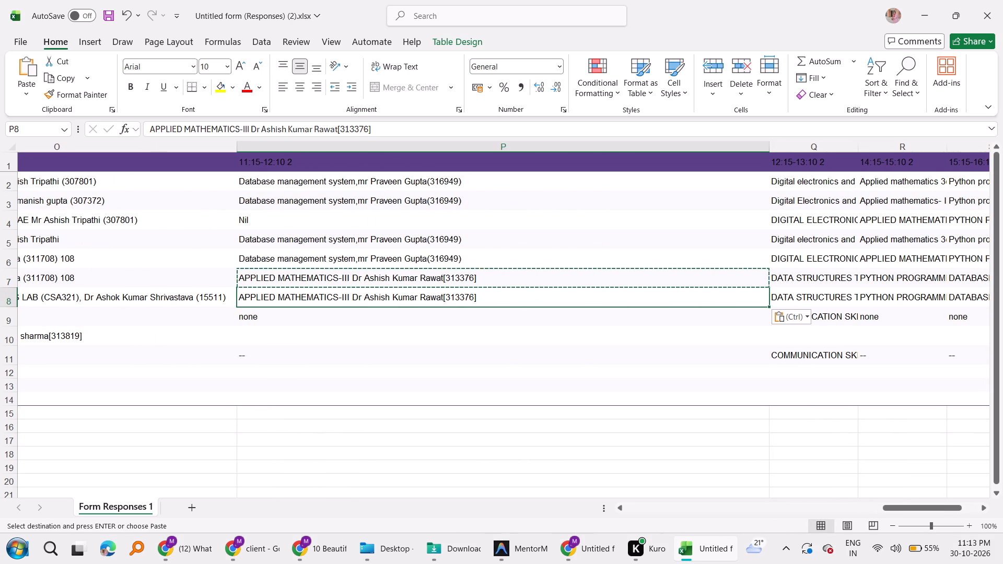
double_click(769, 148)
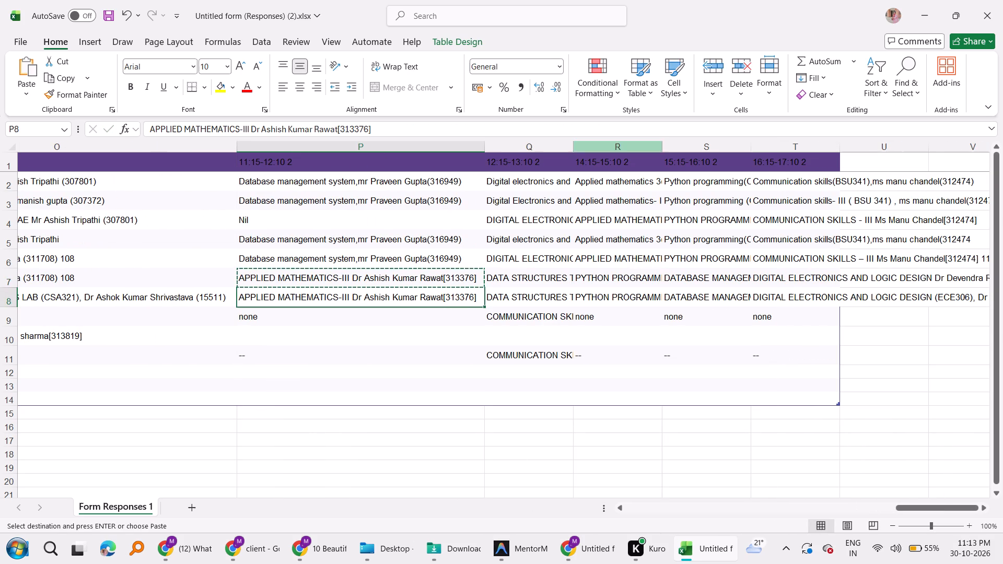
double_click(571, 144)
Shorten the course name and code in row 2 of the 12:15-13:10 2 column to DELD, keeping the teacher details.
scroll(644, 265, left, 2)
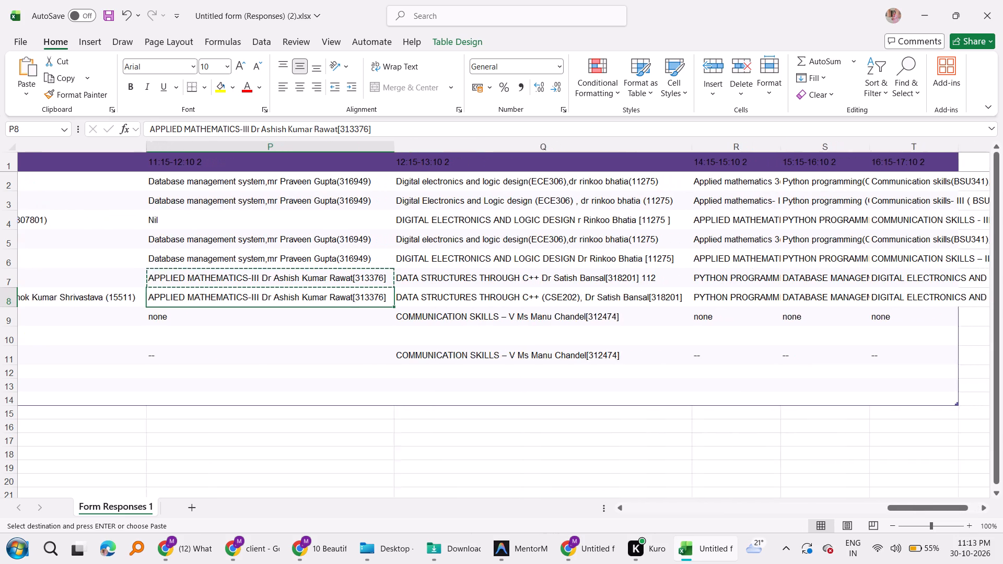
scroll(644, 265, left, 2)
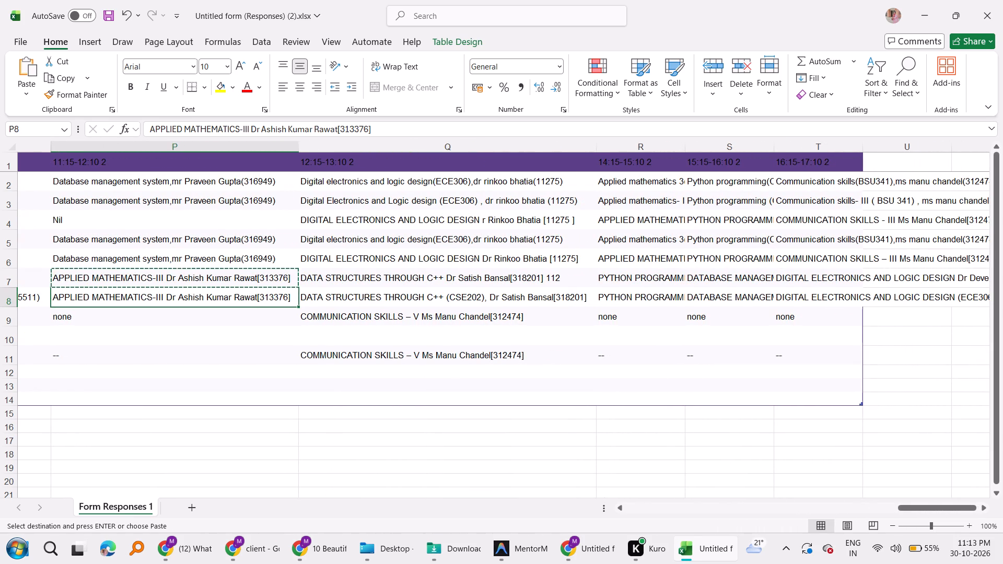
double_click(471, 183)
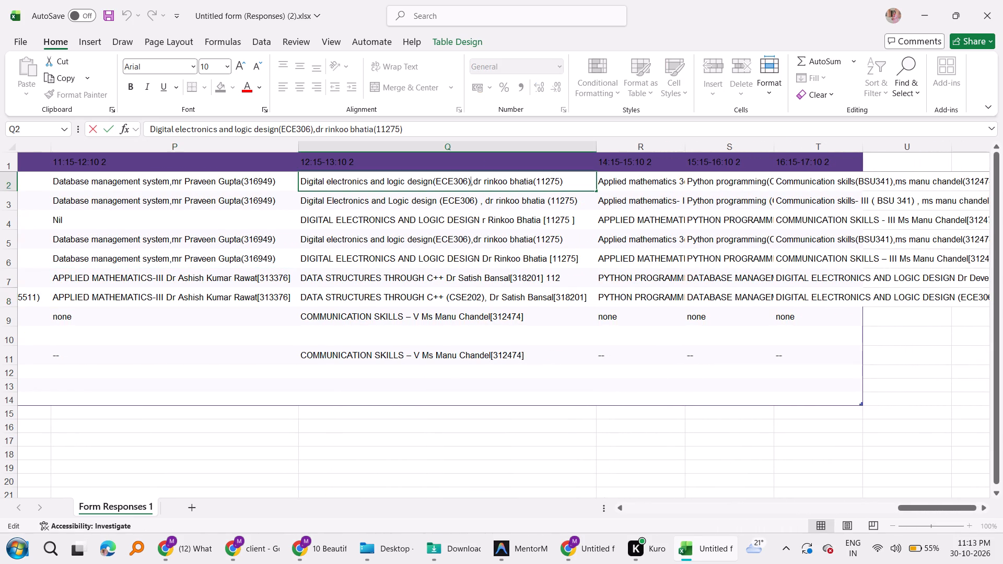
key(BackSpace)
key(BackSpace)
key(BackSpace)
key(BackSpace)
key(BackSpace)
key(BackSpace)
key(BackSpace)
key(BackSpace)
key(BackSpace)
key(BackSpace)
key(BackSpace)
key(BackSpace)
key(BackSpace)
key(BackSpace)
key(BackSpace)
key(BackSpace)
key(BackSpace)
key(BackSpace)
key(BackSpace)
key(BackSpace)
key(BackSpace)
key(BackSpace)
key(BackSpace)
key(BackSpace)
key(BackSpace)
key(BackSpace)
key(BackSpace)
key(BackSpace)
key(BackSpace)
key(BackSpace)
key(BackSpace)
key(BackSpace)
key(BackSpace)
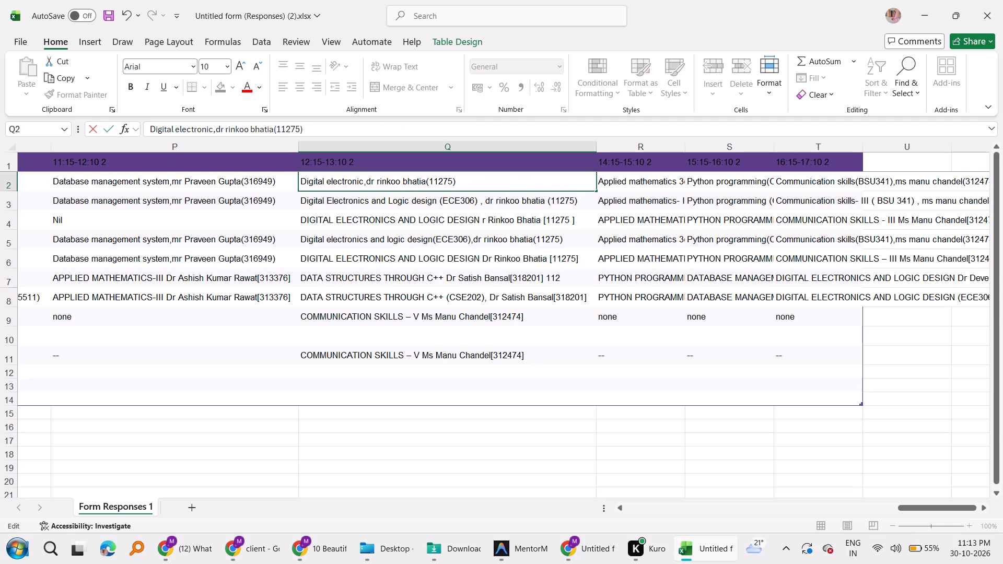
key(BackSpace)
key(BackSpace)
key(BackSpace)
key(BackSpace)
key(BackSpace)
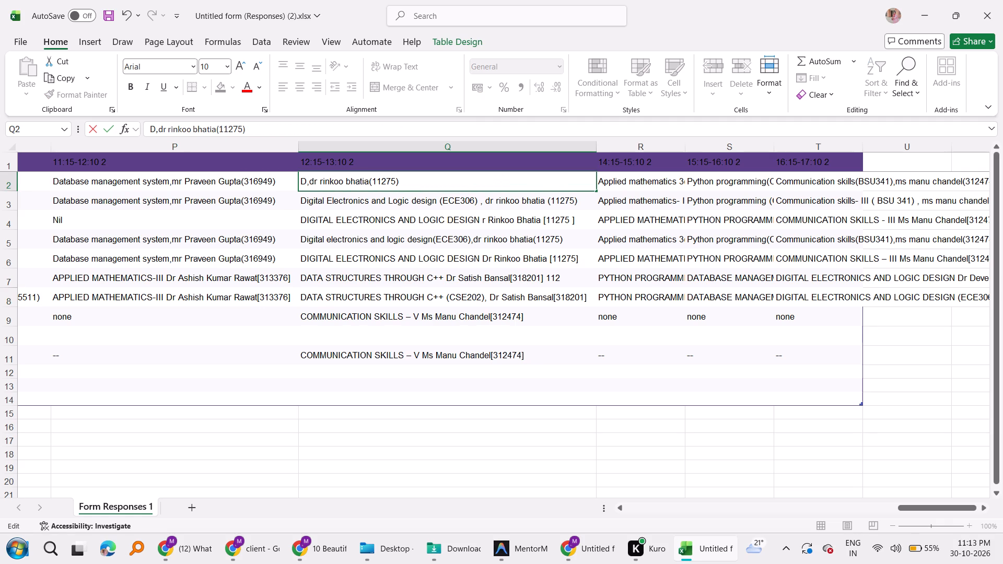
text(ELD)
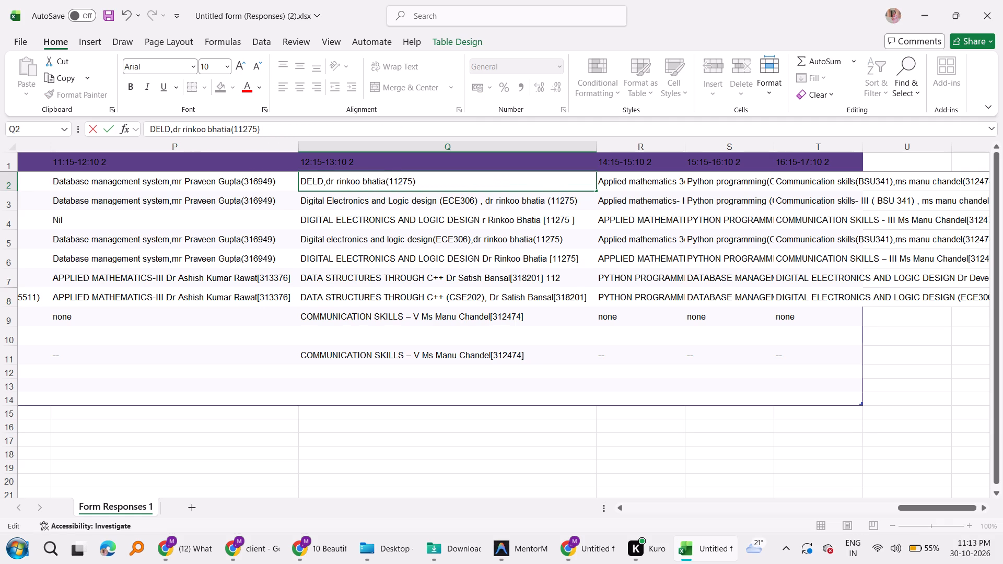
click(462, 206)
Copy row 2's DELD entry over rows 3 to 6 of the 12:15-13:10 2 column.
click(471, 187)
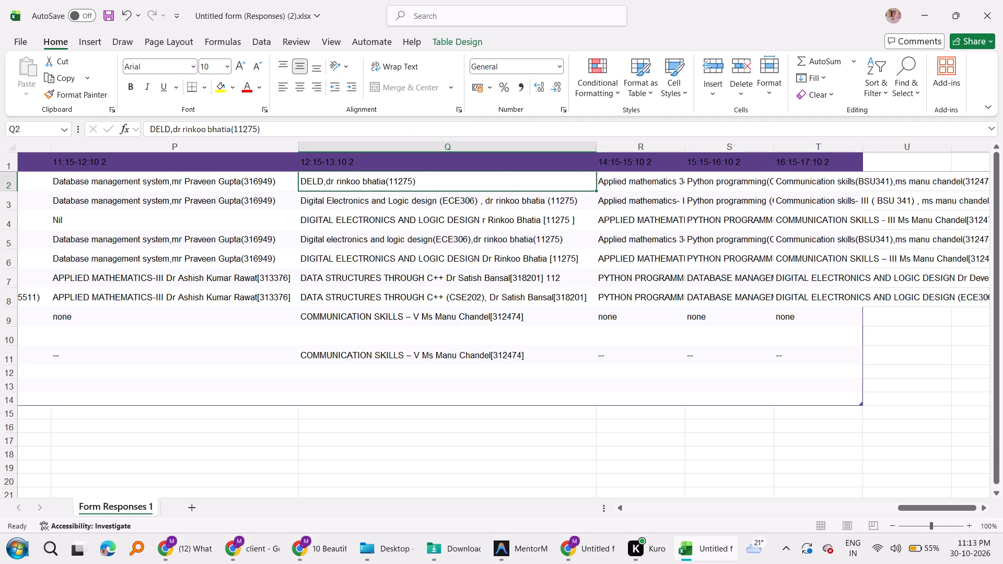
key(ctrl+c)
drag(462, 203, 456, 252)
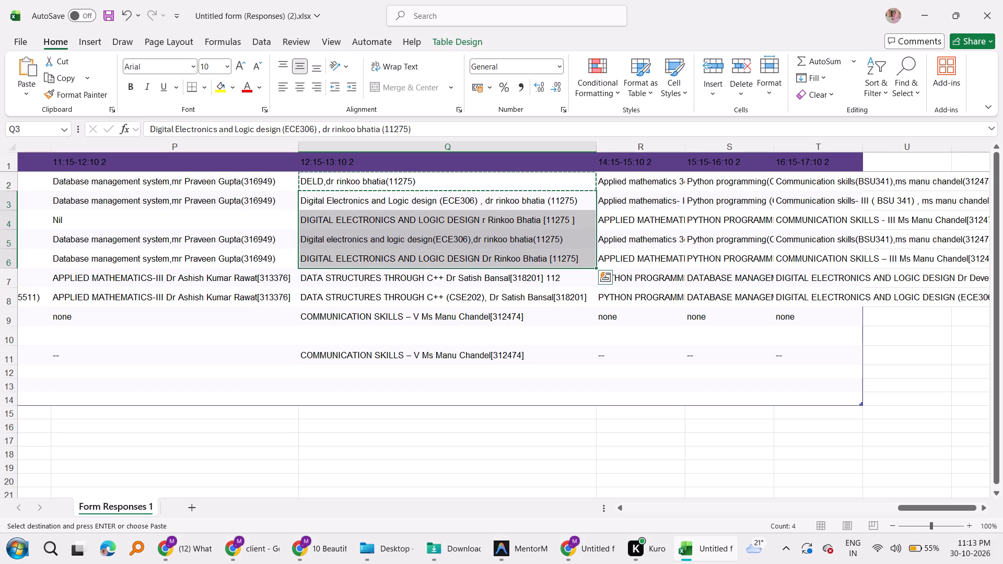
key(ctrl+v)
Shorten the course name in row 7 of the 12:15-13:10 2 column to DSA C++ and remove the trailing 112.
double_click(436, 279)
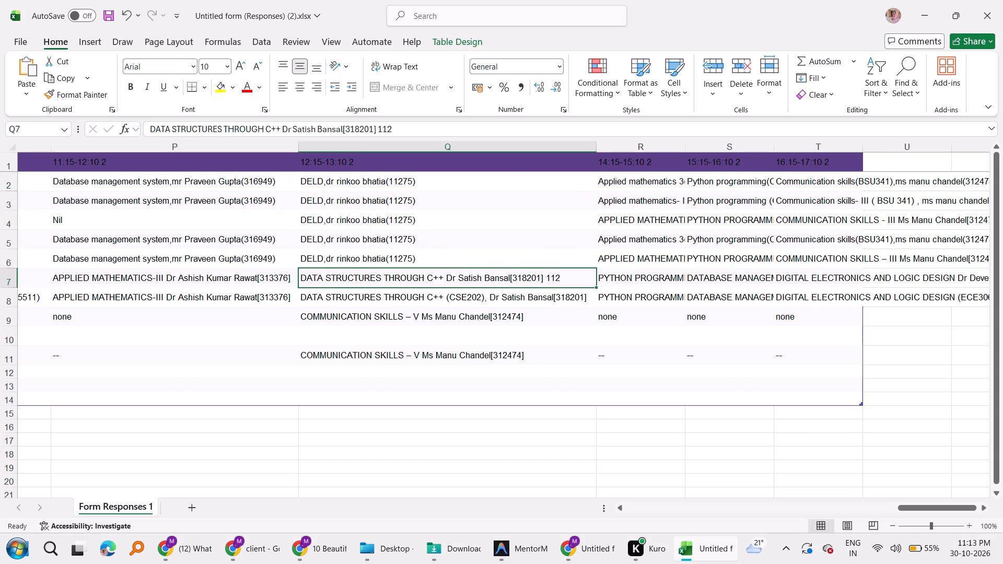
click(425, 277)
drag(425, 277, 375, 281)
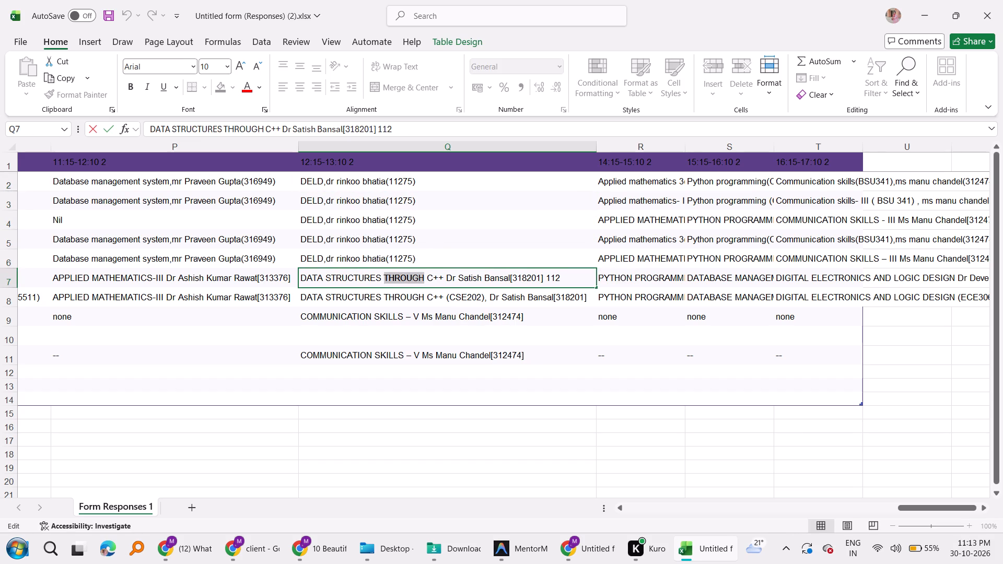
drag(375, 281, 308, 277)
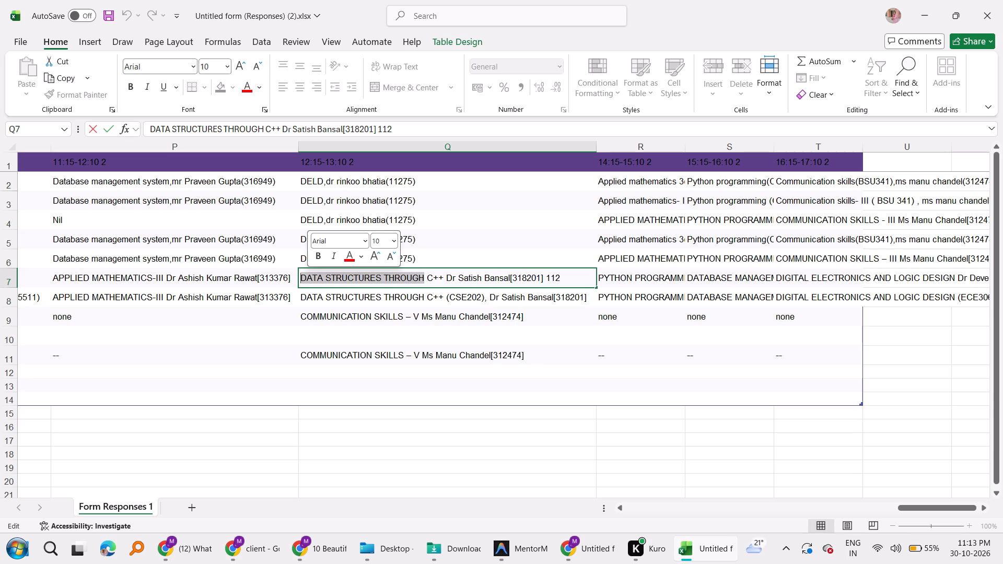
click(308, 277)
drag(308, 277, 419, 279)
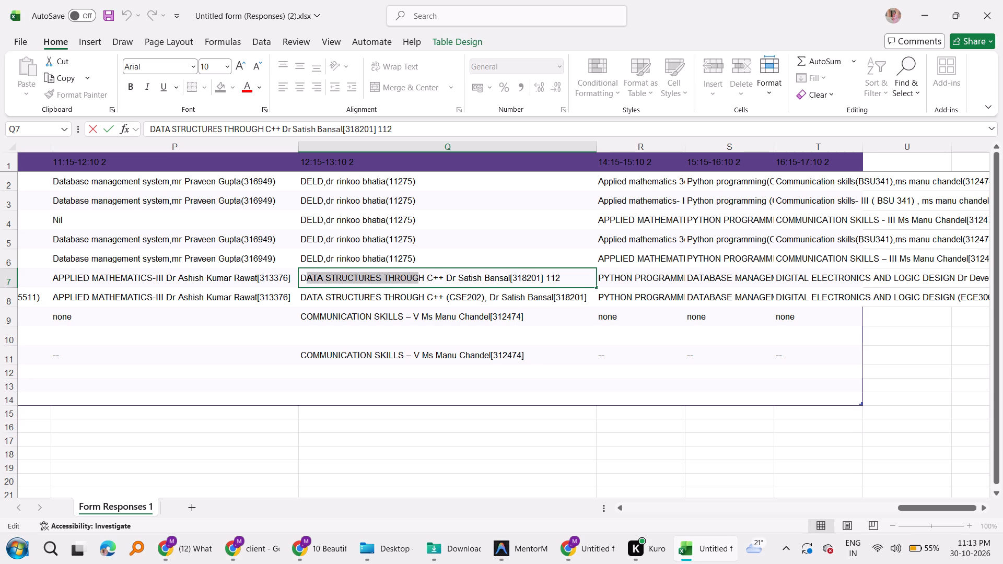
drag(419, 279, 425, 279)
text(SA)
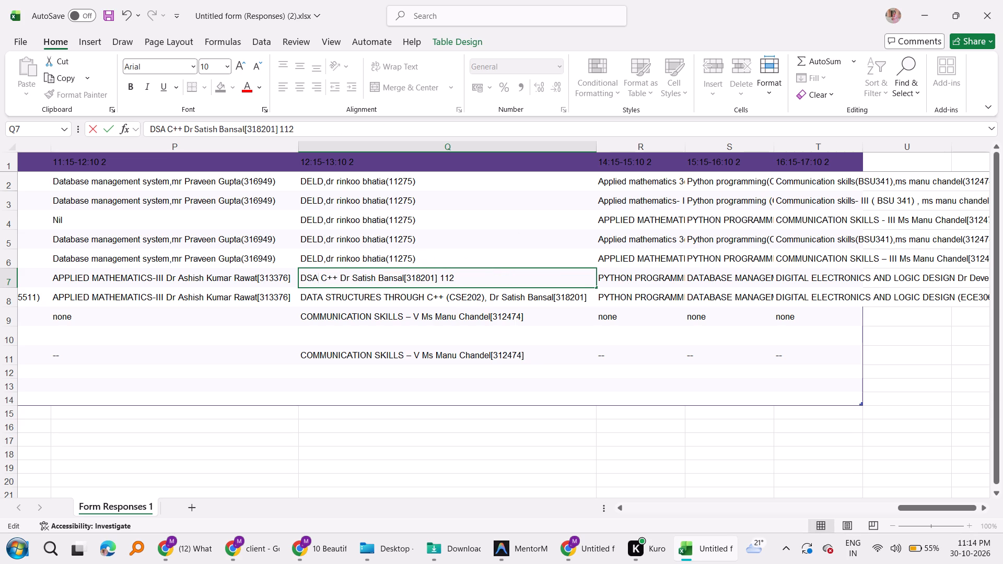
click(470, 277)
key(BackSpace)
key(BackSpace)
key(BackSpace)
key(BackSpace)
click(399, 301)
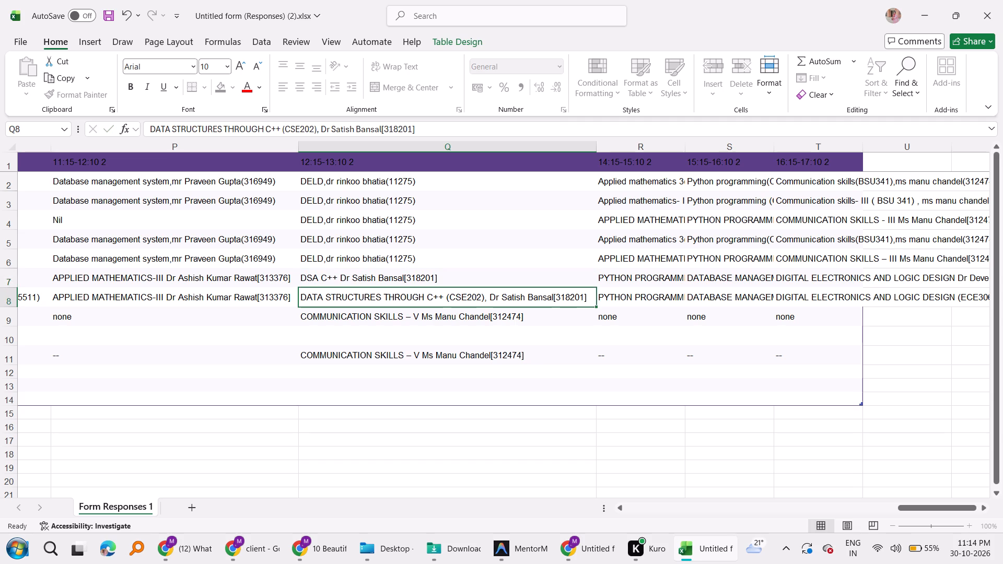
Copy row 7's DSA C++ entry over row 8 of the 12:15-13:10 2 column.
click(416, 284)
key(ctrl+c)
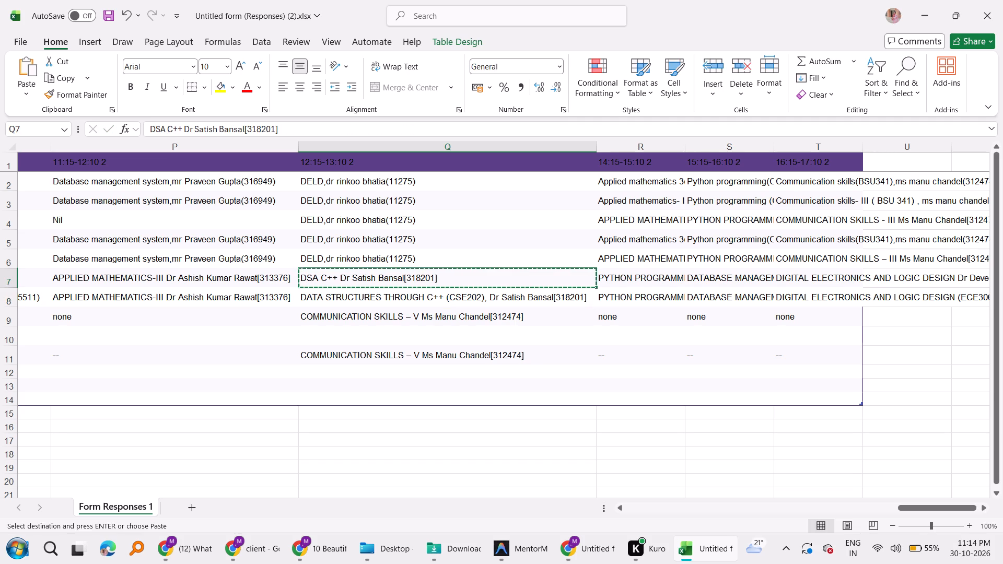
click(427, 301)
key(ctrl+v)
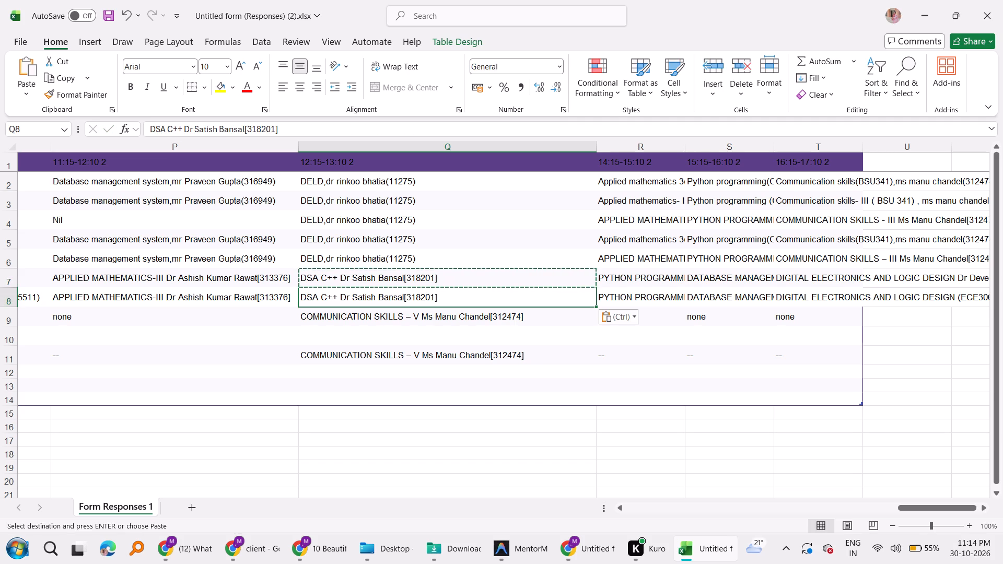
Autofit the widths of the 12:15-13:10 2 and 14:15-15:10 2 columns to their entries.
double_click(593, 146)
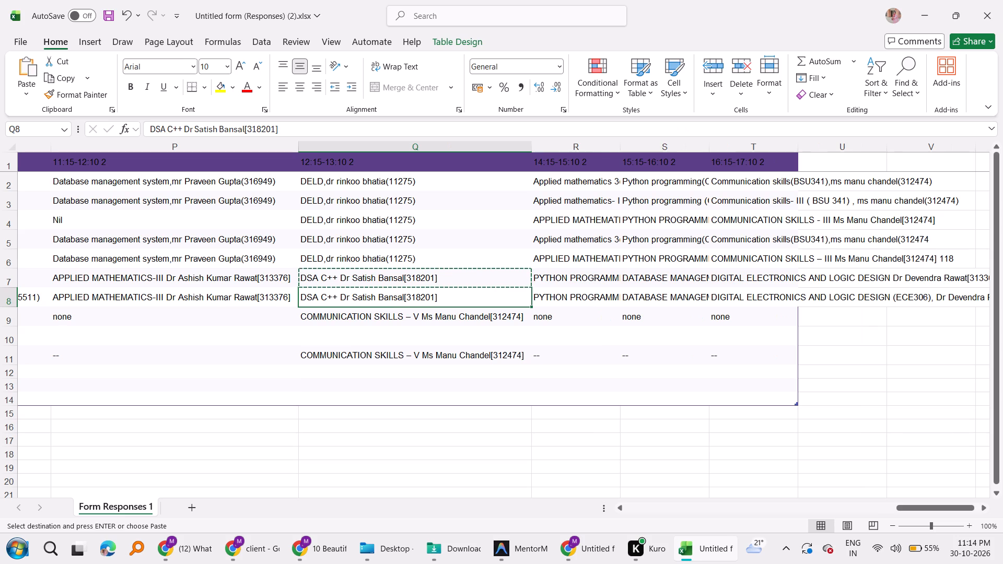
double_click(621, 148)
Remove the course code (MAT301) from row 2's Applied mathematics 3 entry in the 14:15-15:10 2 column, keeping the teacher details.
scroll(659, 260, left, 1)
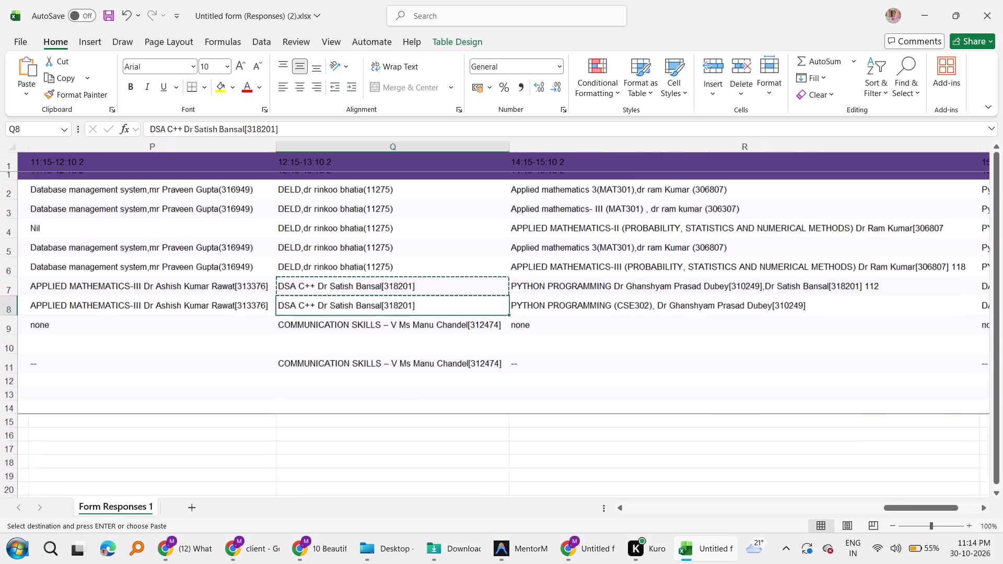
scroll(659, 260, left, 1)
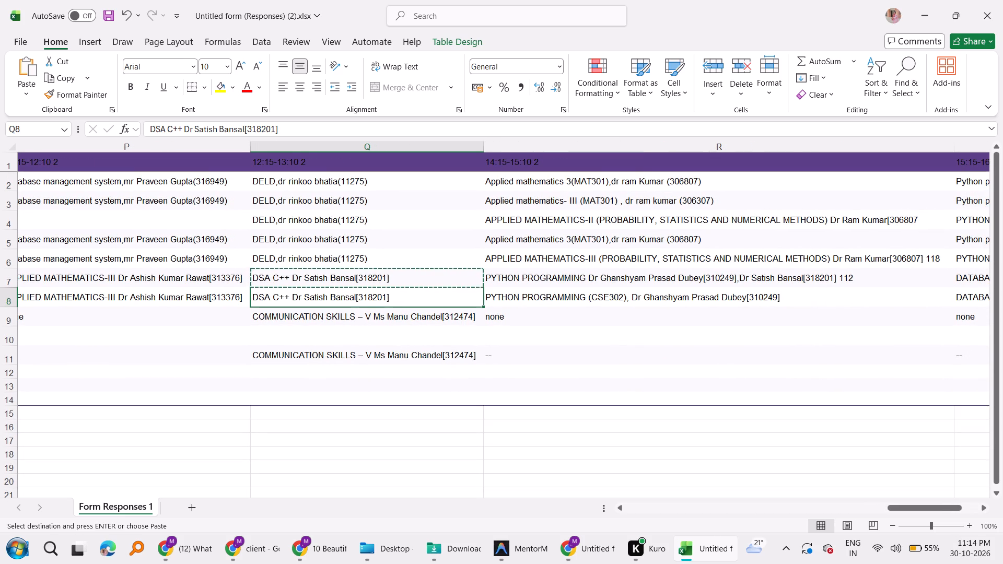
double_click(608, 181)
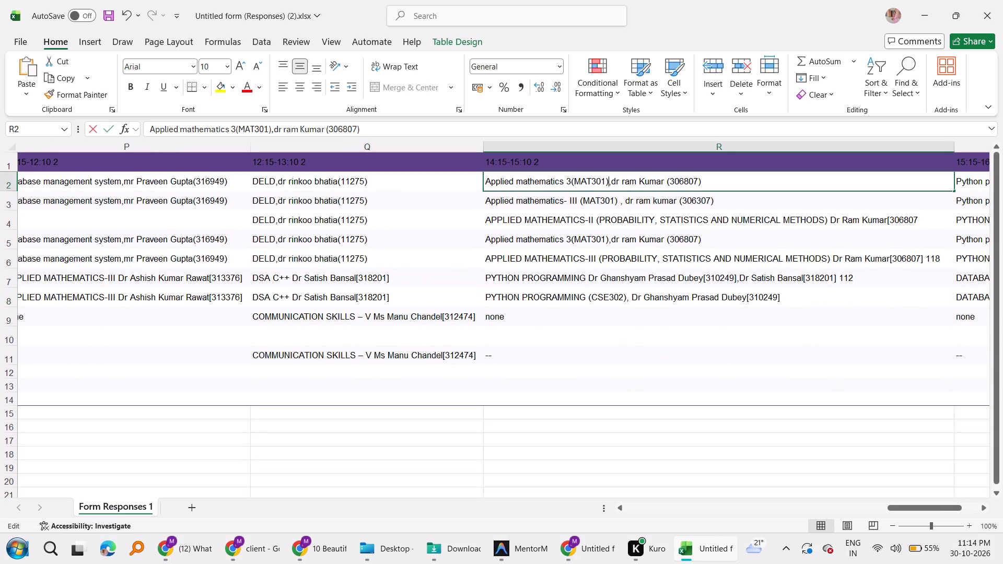
key(BackSpace)
key(BackSpace)
key(BackSpace)
key(BackSpace)
key(BackSpace)
key(BackSpace)
key(BackSpace)
key(BackSpace)
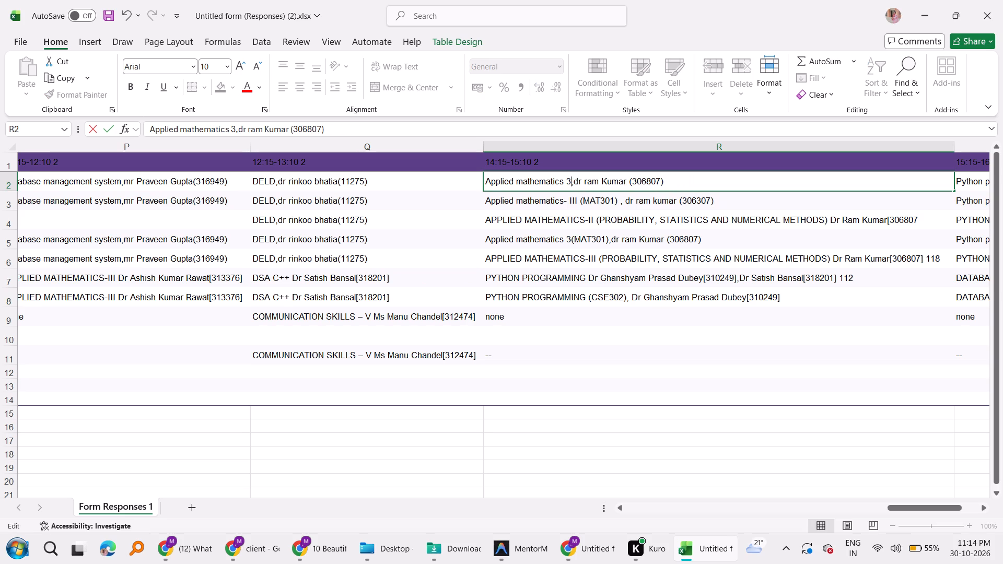
click(677, 197)
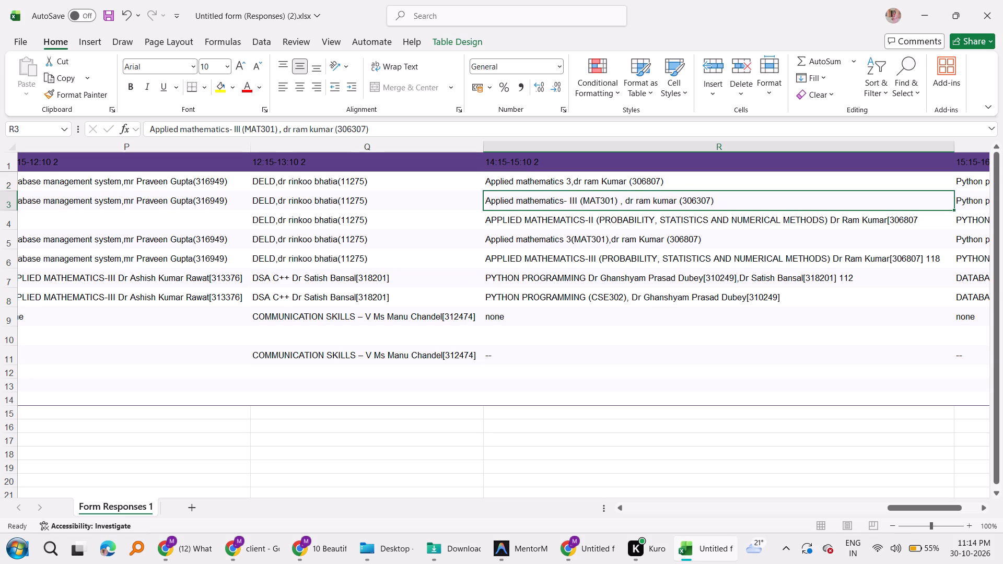
Copy row 2's Applied mathematics 3 entry over rows 3 to 6 of the 14:15-15:10 2 column.
click(686, 183)
key(ctrl+c)
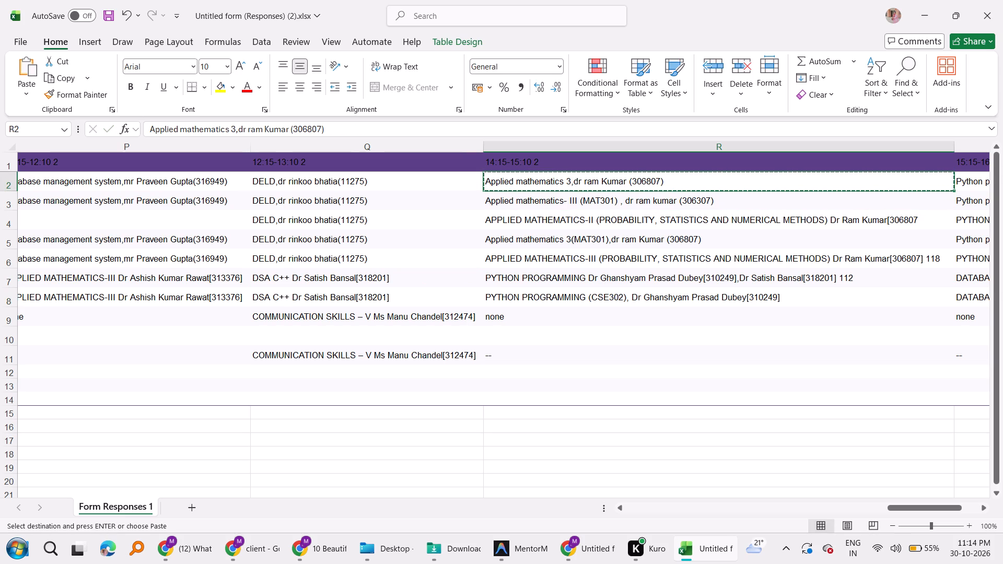
drag(672, 197, 670, 241)
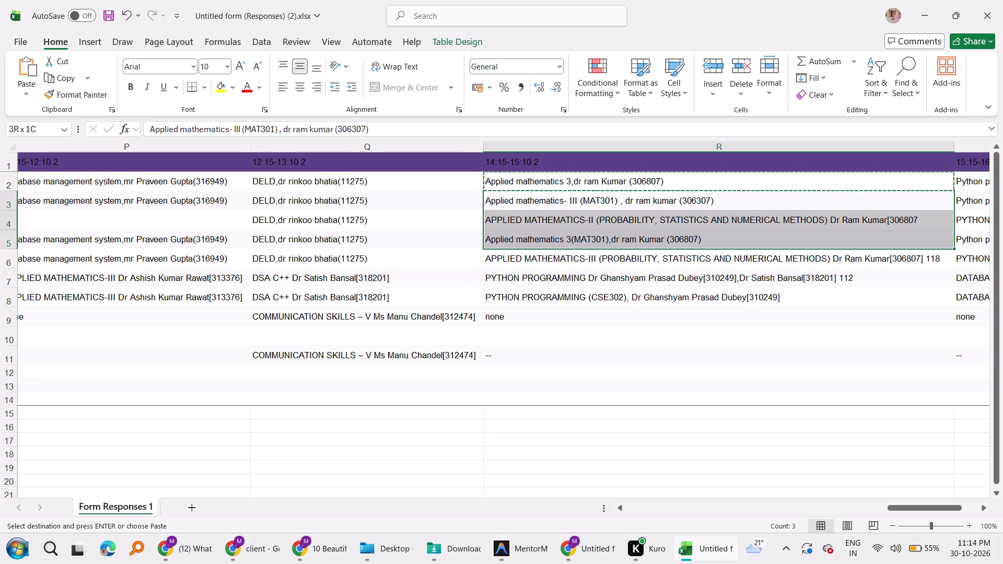
drag(670, 241, 671, 253)
key(ctrl+v)
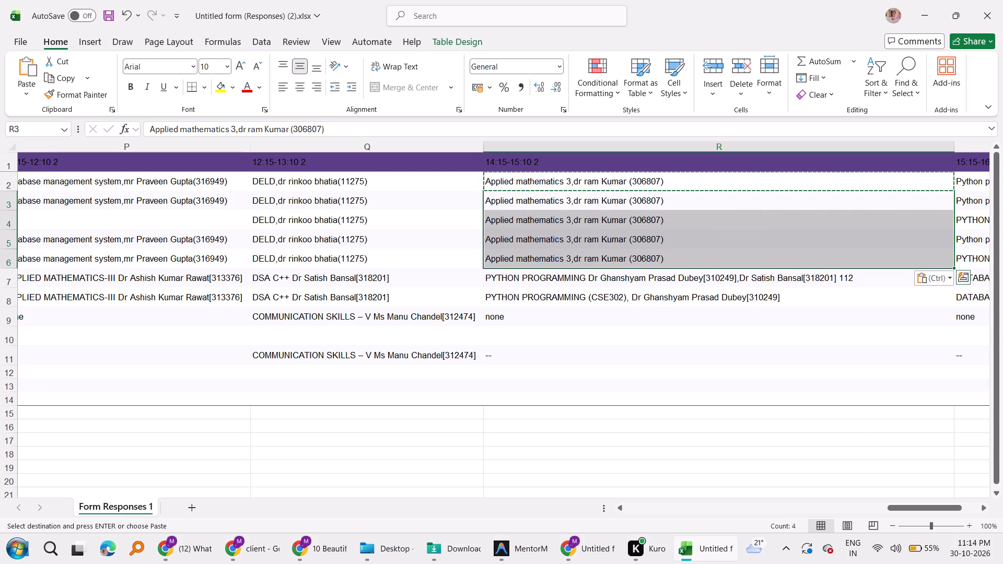
Copy row 8's PYTHON PROGRAMMING (CSE302) entry over row 7 of the 14:15-15:10 2 column.
click(740, 285)
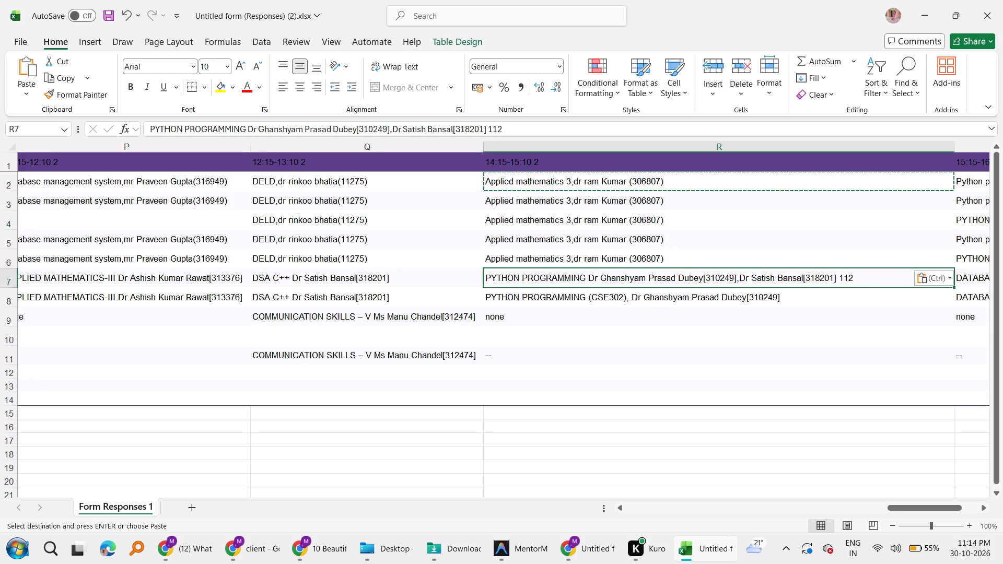
click(772, 301)
key(ctrl+c)
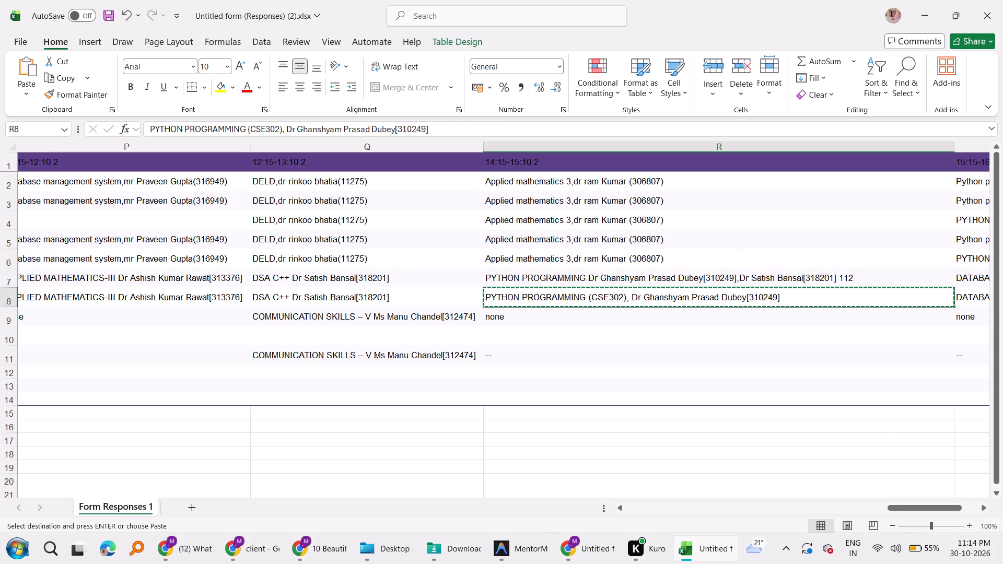
click(778, 284)
key(ctrl+v)
Autofit the widths of the 14:15-15:10 2, 15:15-16:10 2 and 16:15-17:10 2 columns to their entries.
scroll(778, 284, left, 1)
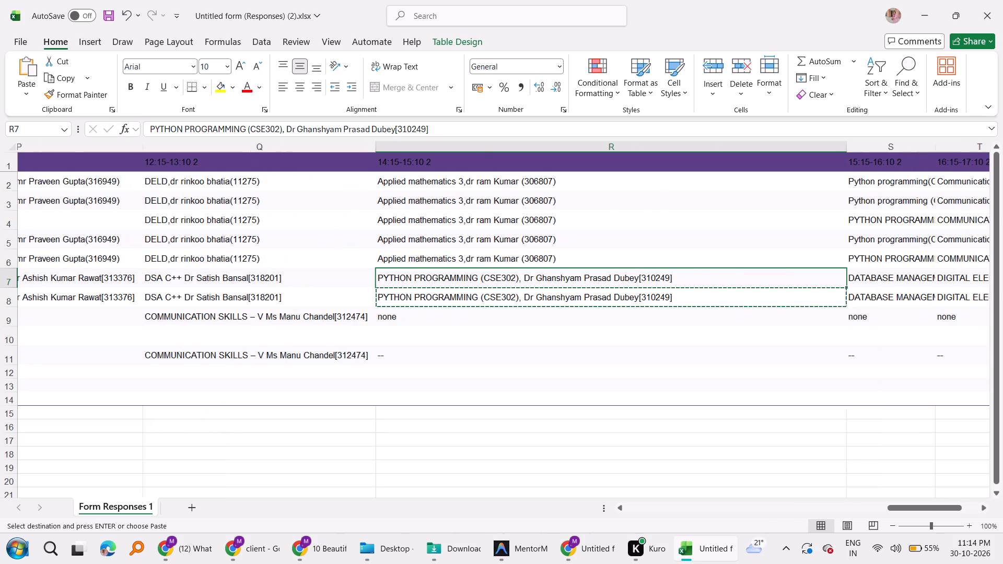
scroll(778, 284, left, 1)
double_click(820, 150)
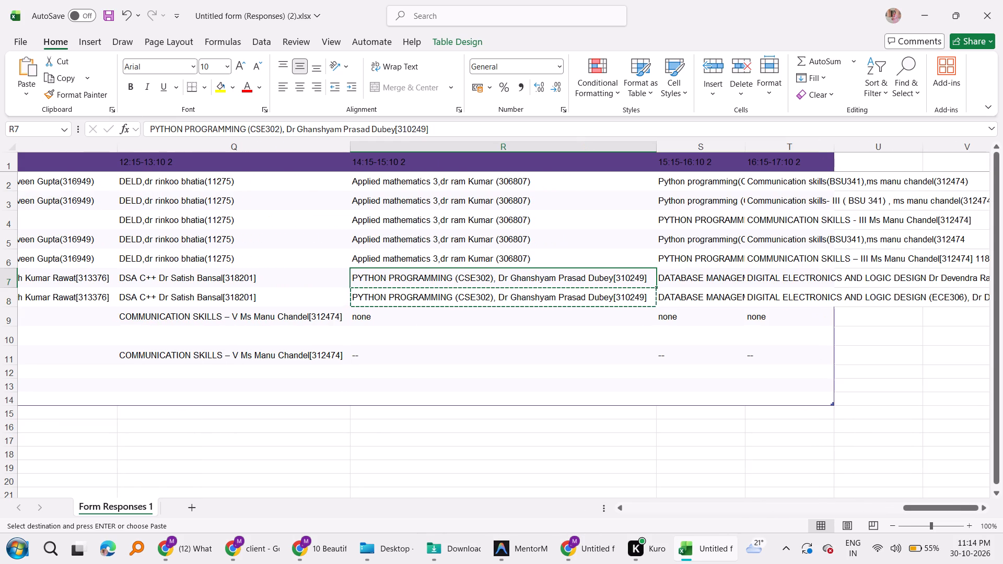
scroll(752, 221, left, 3)
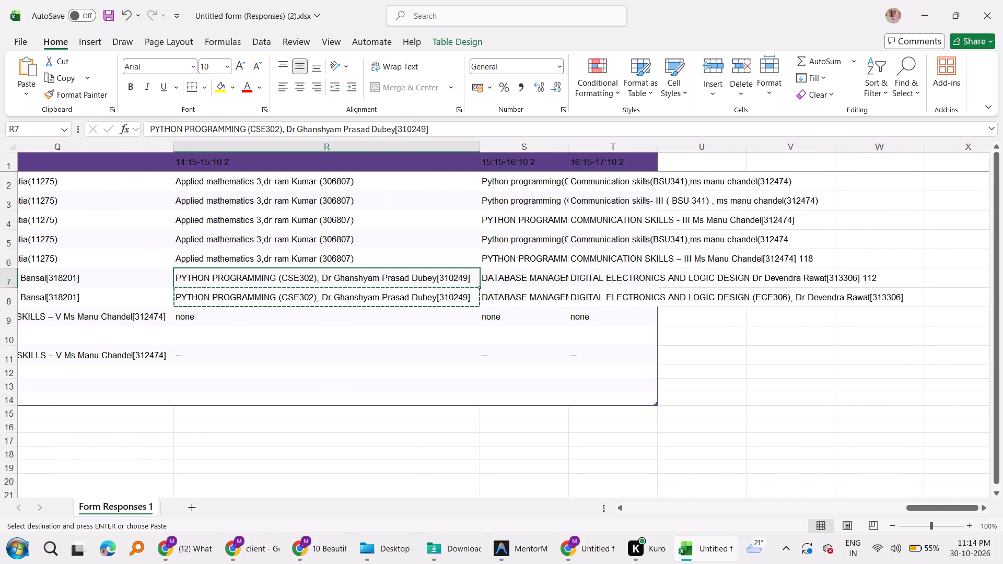
double_click(566, 147)
scroll(605, 250, left, 2)
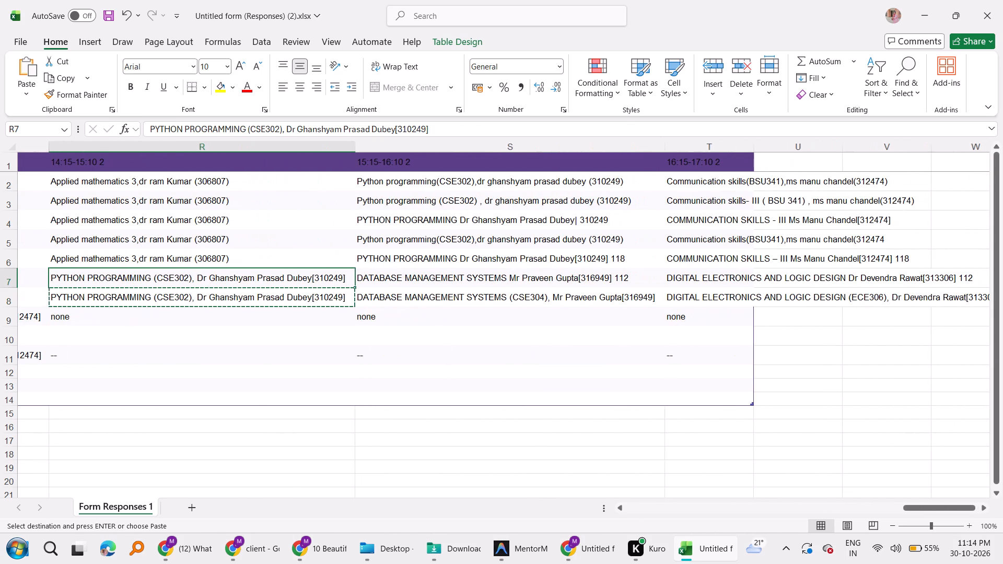
scroll(605, 250, left, 1)
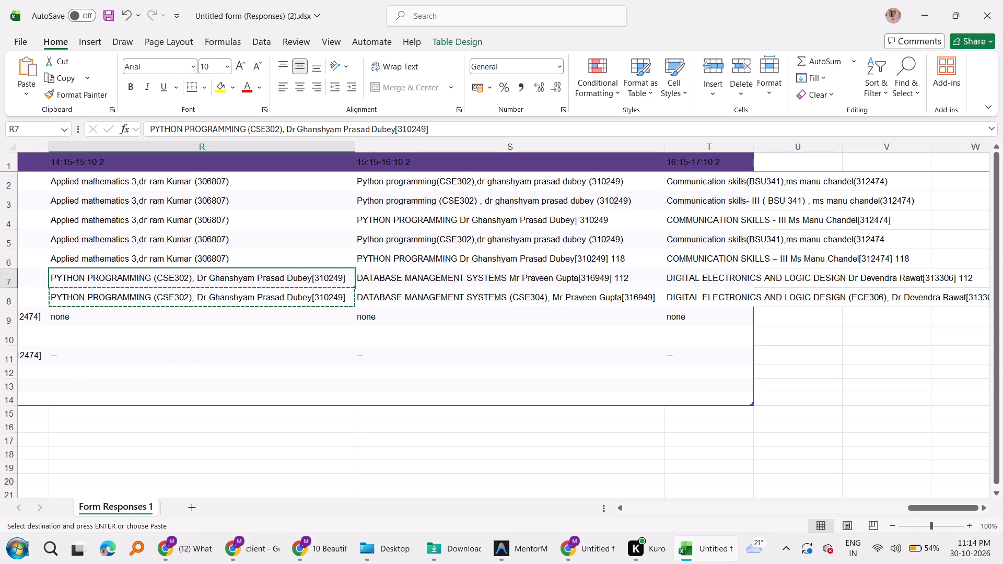
scroll(620, 293, left, 1)
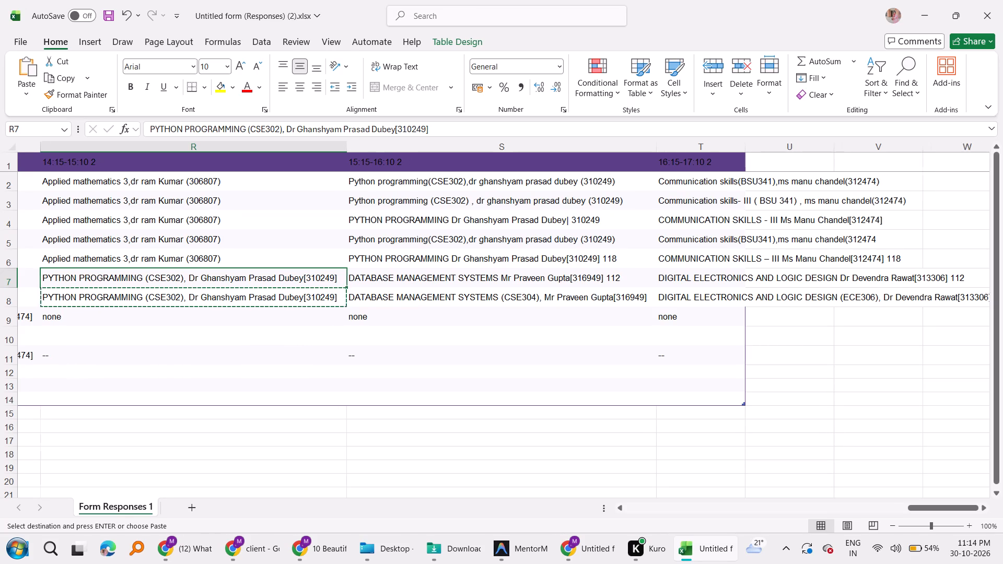
scroll(620, 293, left, 3)
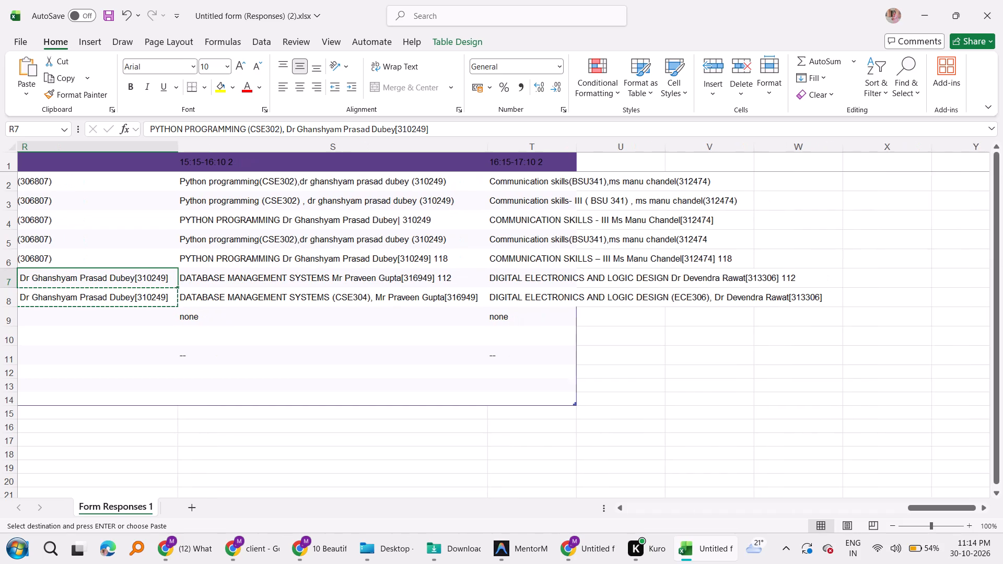
double_click(575, 148)
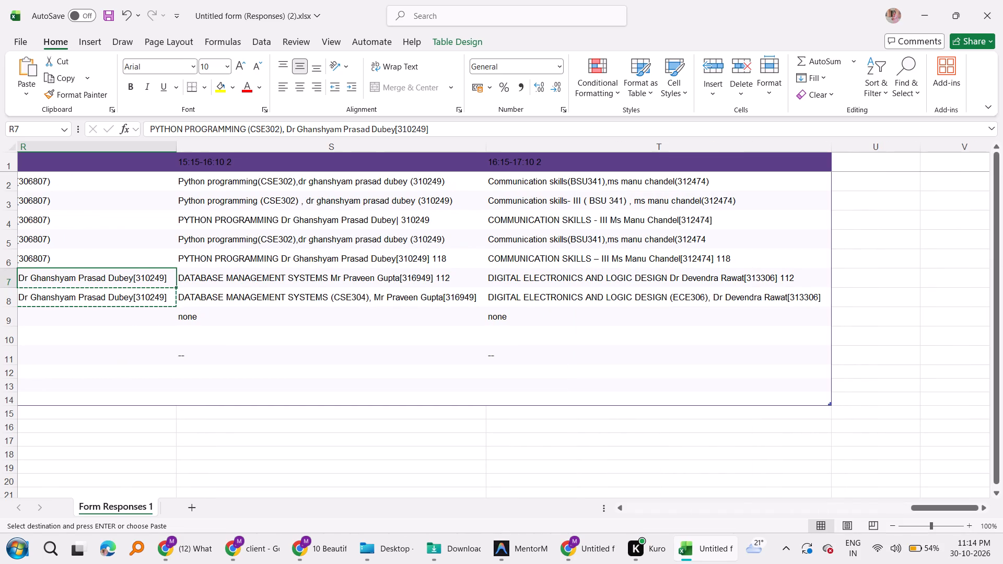
Save the changes to the cleaned-up responses workbook.
scroll(657, 304, right, 18)
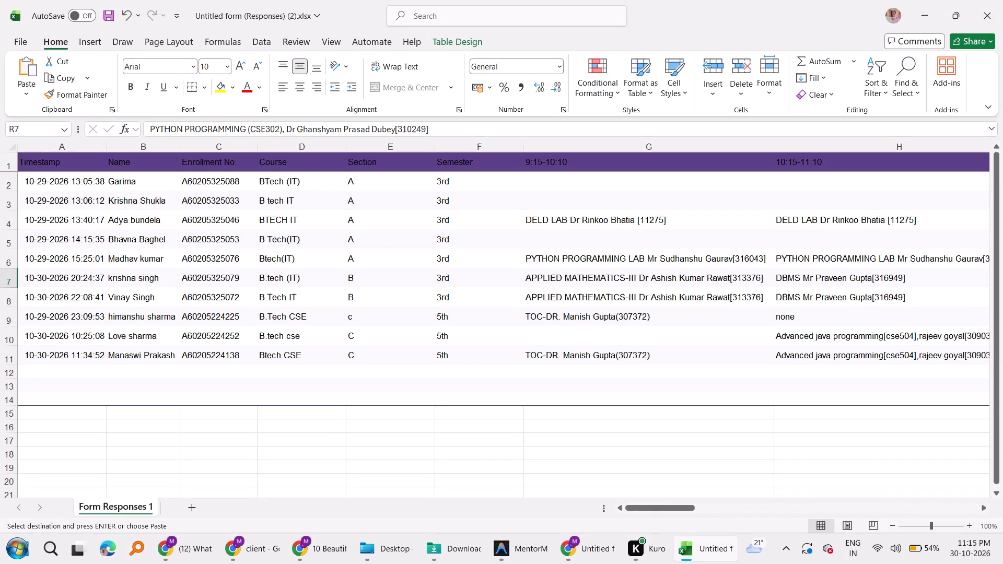
key(ctrl+s)
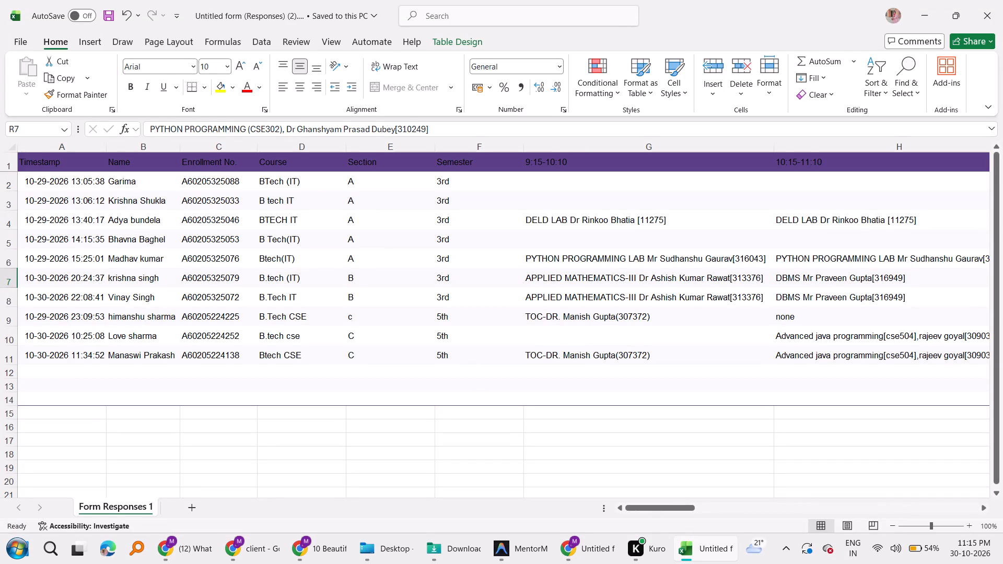
click(18, 38)
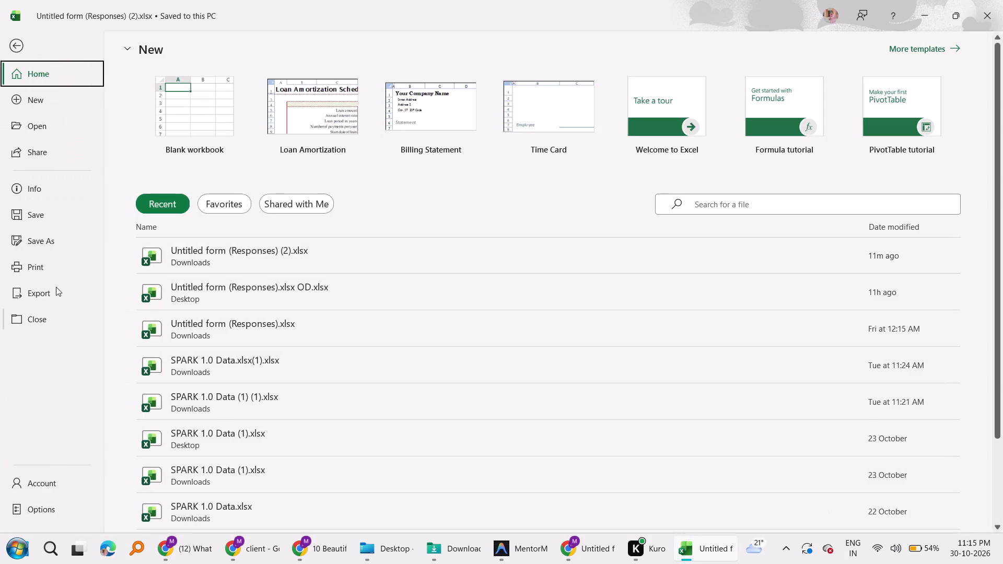
click(64, 244)
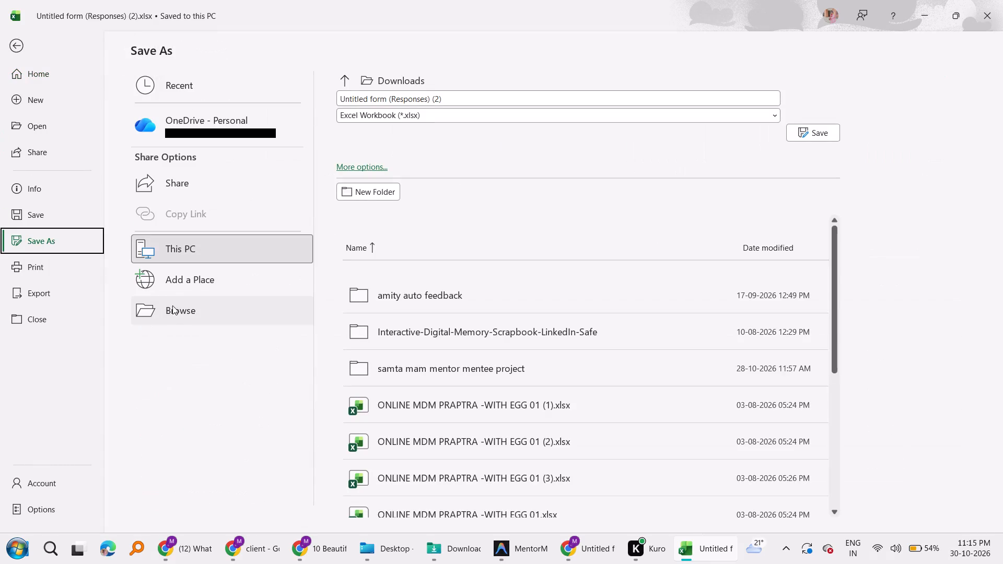
click(174, 311)
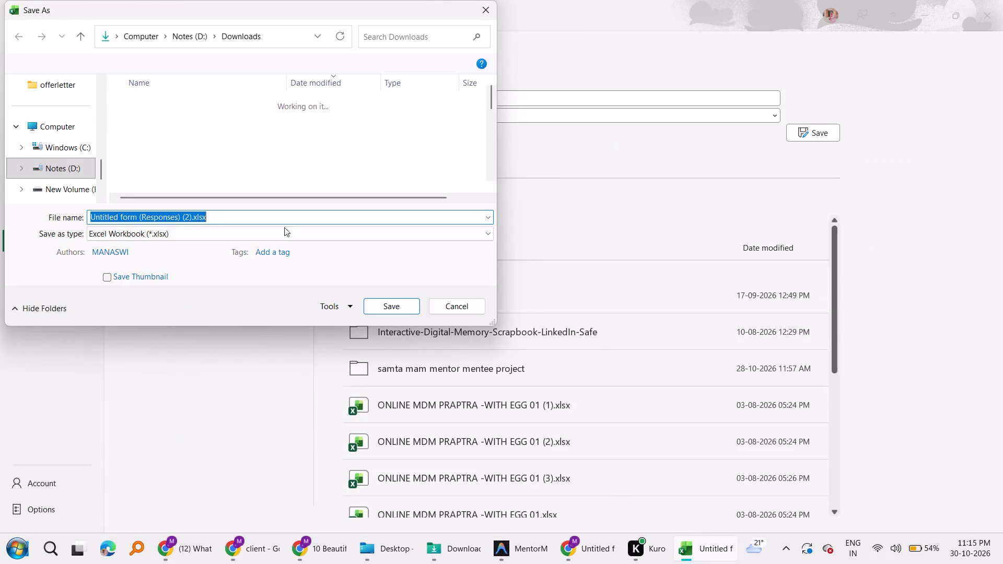
double_click(207, 213)
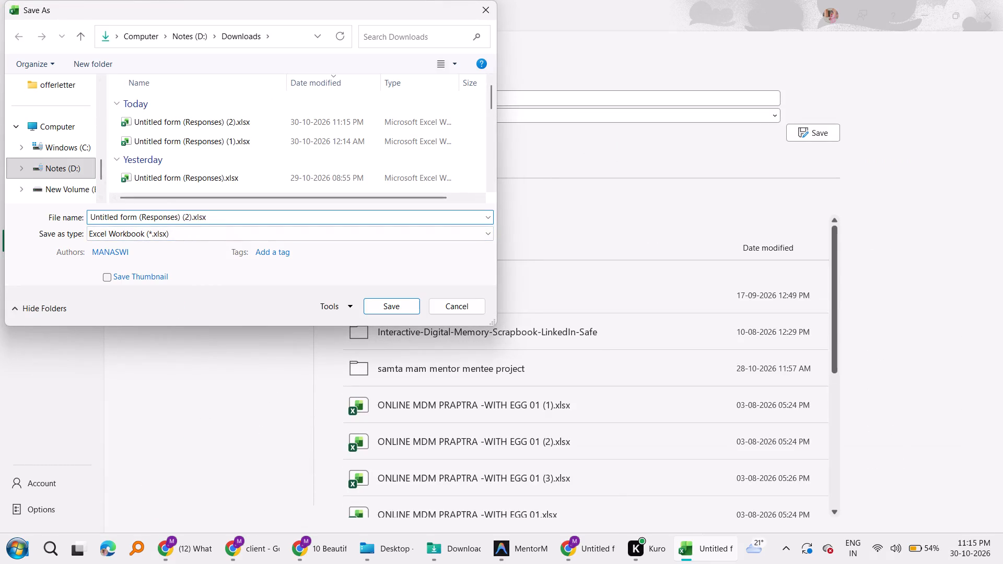